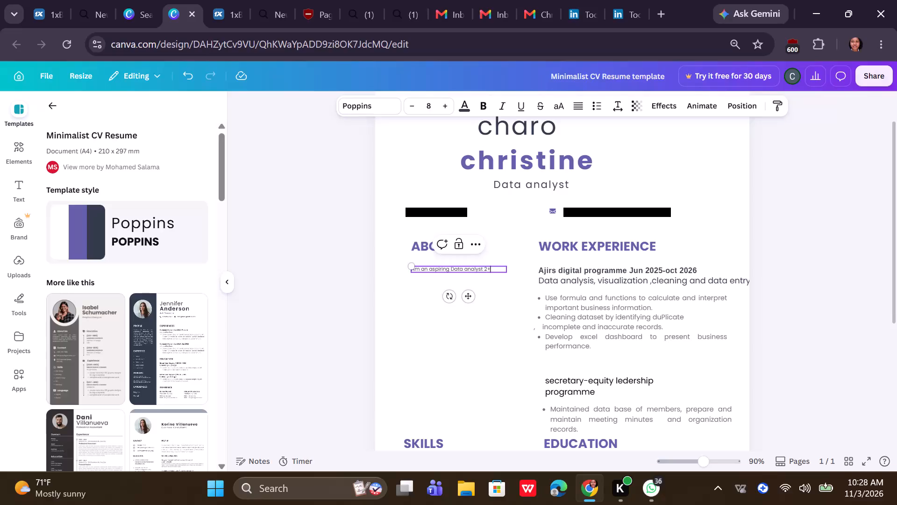
Replace the unfinished About Me text with the copied profile paragraph beginning "I am an aspiring Data Analyst 2+ years of experience".
{"action": "left_click", "coordinate": [479, 270]}
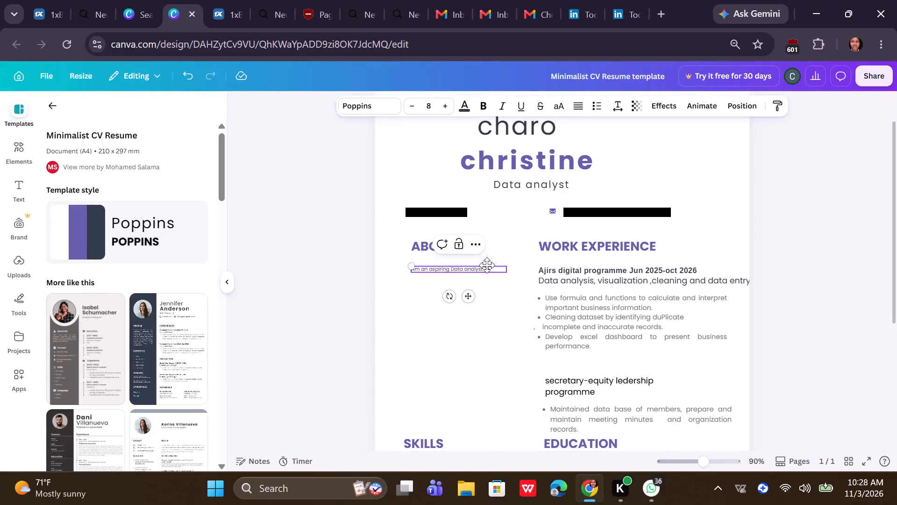
{"action": "left_click", "coordinate": [494, 270]}
{"action": "key", "text": "BackSpace"}
{"action": "key", "text": "BackSpace"}
{"action": "key", "text": "BackSpace"}
{"action": "key", "text": "BackSpace"}
{"action": "key", "text": "BackSpace"}
{"action": "key", "text": "BackSpace"}
{"action": "key", "text": "BackSpace"}
{"action": "key", "text": "BackSpace"}
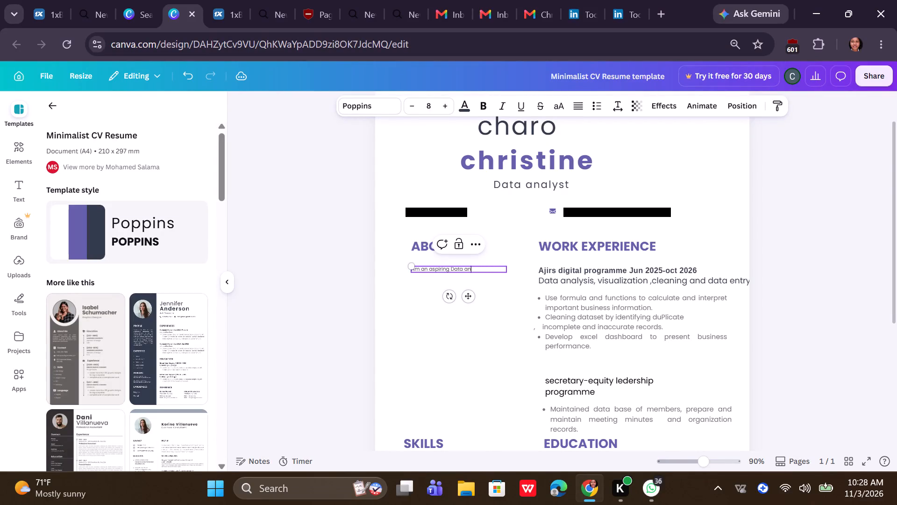
{"action": "key", "text": "BackSpace"}
{"action": "key", "text": "BackSpace"}
{"action": "key", "text": "BackSpace"}
{"action": "key", "text": "BackSpace"}
{"action": "key", "text": "BackSpace"}
{"action": "key", "text": "BackSpace"}
{"action": "key", "text": "BackSpace"}
{"action": "key", "text": "BackSpace"}
{"action": "key", "text": "BackSpace"}
{"action": "key", "text": "BackSpace"}
{"action": "key", "text": "BackSpace"}
{"action": "key", "text": "BackSpace"}
{"action": "key", "text": "BackSpace"}
{"action": "key", "text": "BackSpace"}
{"action": "key", "text": "BackSpace"}
{"action": "key", "text": "BackSpace"}
{"action": "key", "text": "BackSpace"}
{"action": "key", "text": "BackSpace"}
{"action": "key", "text": "BackSpace"}
{"action": "key", "text": "BackSpace"}
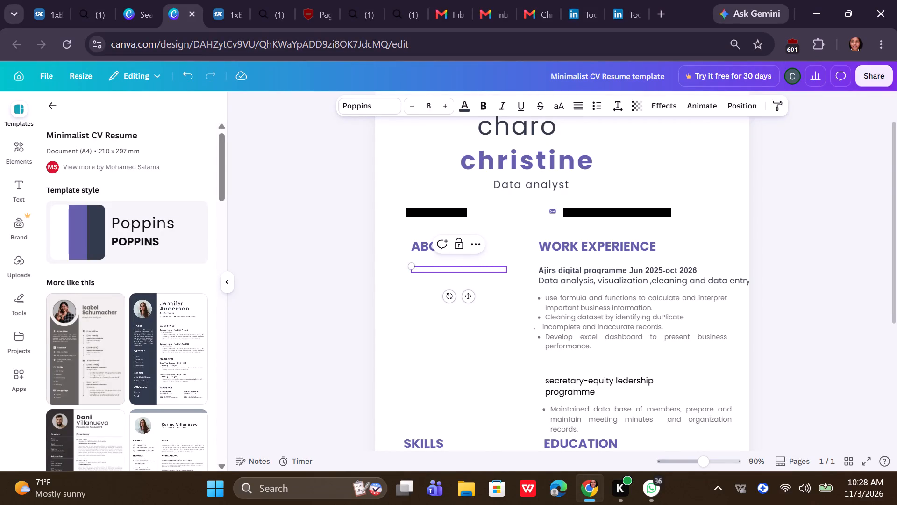
{"action": "right_click", "coordinate": [492, 267]}
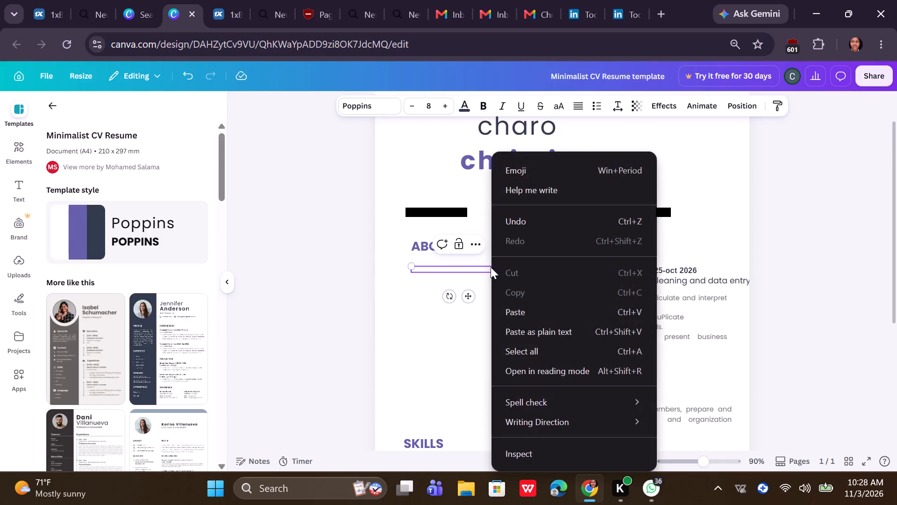
{"action": "left_click", "coordinate": [514, 311]}
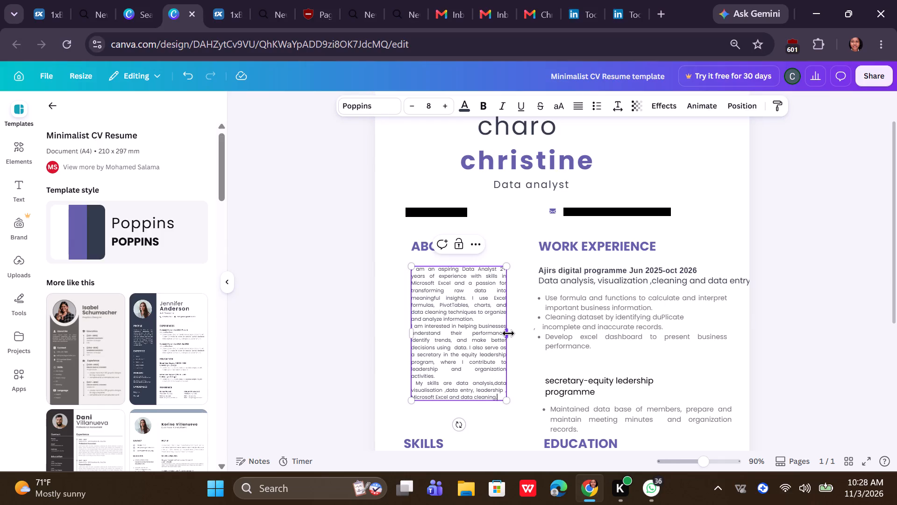
Widen the About Me paragraph box to about 64.4 and shift it slightly toward the page's left edge.
{"action": "left_click_drag", "start_coordinate": [514, 333], "coordinate": [516, 333]}
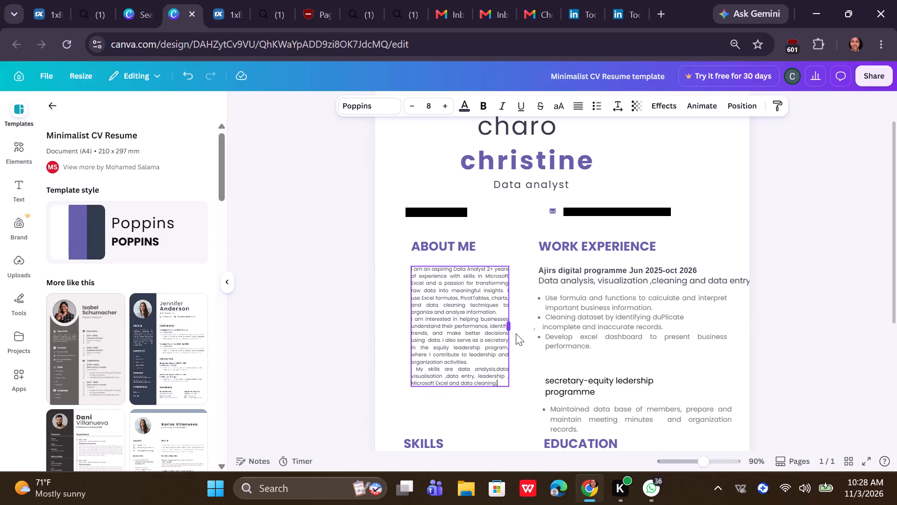
{"action": "left_click_drag", "start_coordinate": [516, 333], "coordinate": [533, 329]}
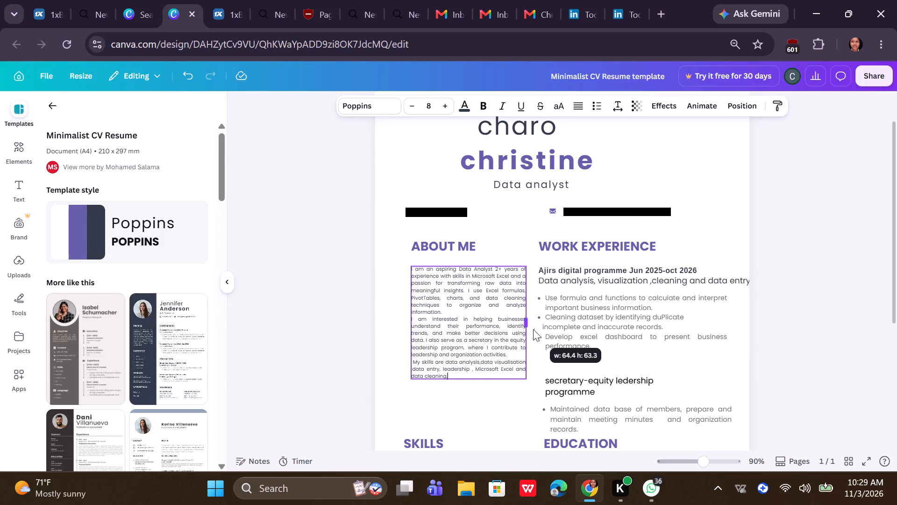
{"action": "left_click_drag", "start_coordinate": [418, 380], "coordinate": [417, 380]}
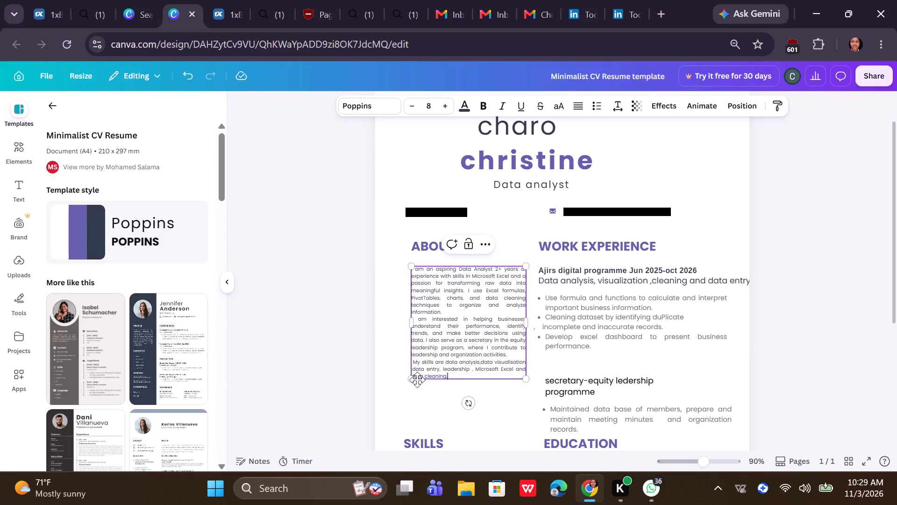
{"action": "left_click_drag", "start_coordinate": [417, 380], "coordinate": [398, 382]}
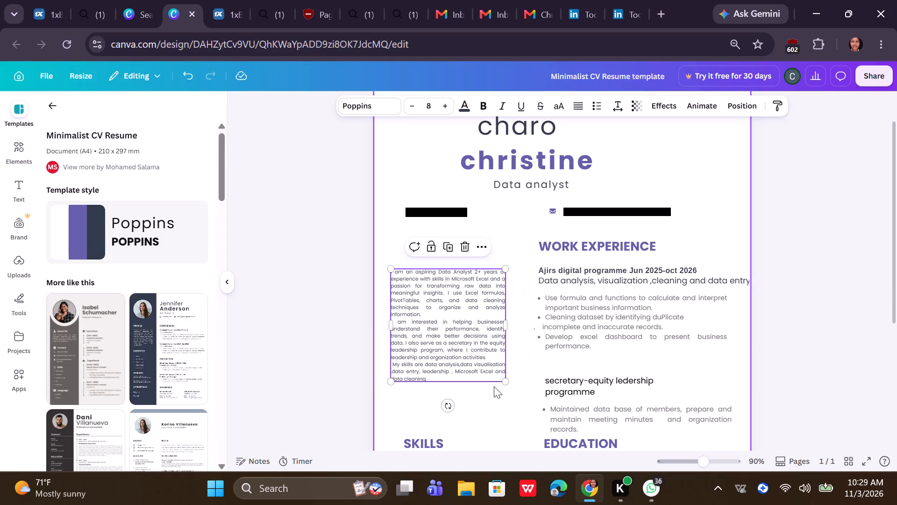
Scale up the About Me paragraph box proportionally to a text size of about 10.7, filling the left column below its heading.
{"action": "left_click_drag", "start_coordinate": [503, 381], "coordinate": [506, 398]}
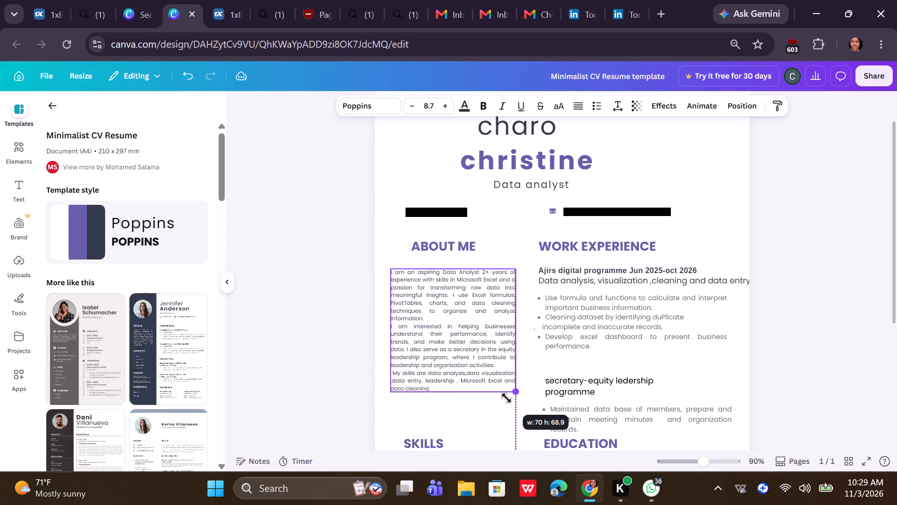
{"action": "left_click_drag", "start_coordinate": [506, 398], "coordinate": [502, 418]}
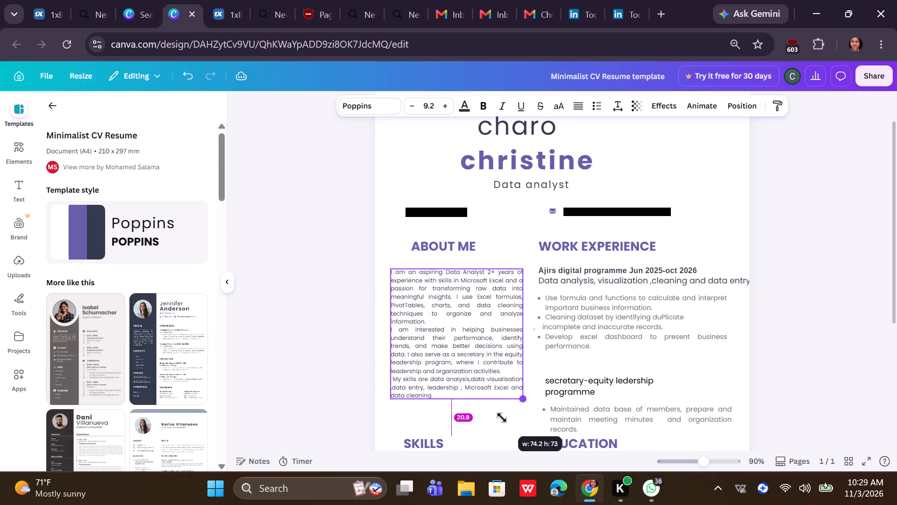
{"action": "left_click_drag", "start_coordinate": [502, 418], "coordinate": [487, 445]}
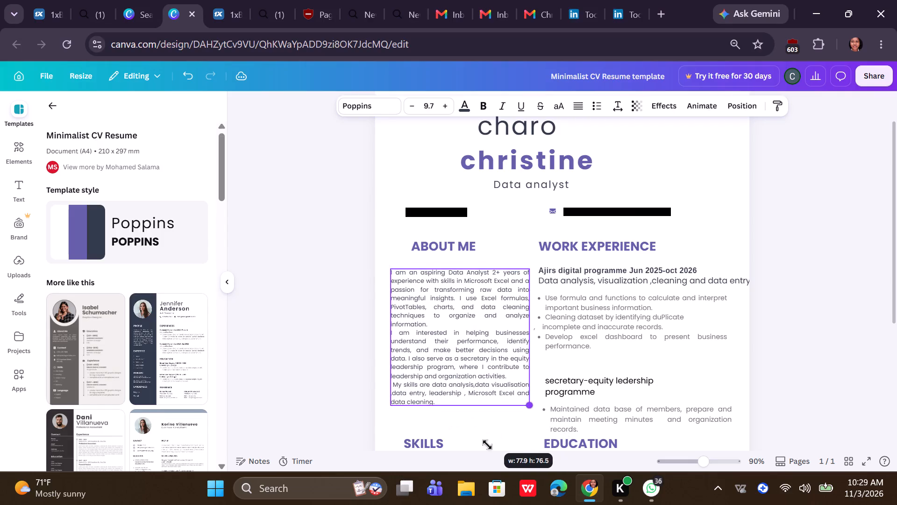
{"action": "left_click_drag", "start_coordinate": [487, 445], "coordinate": [461, 481]}
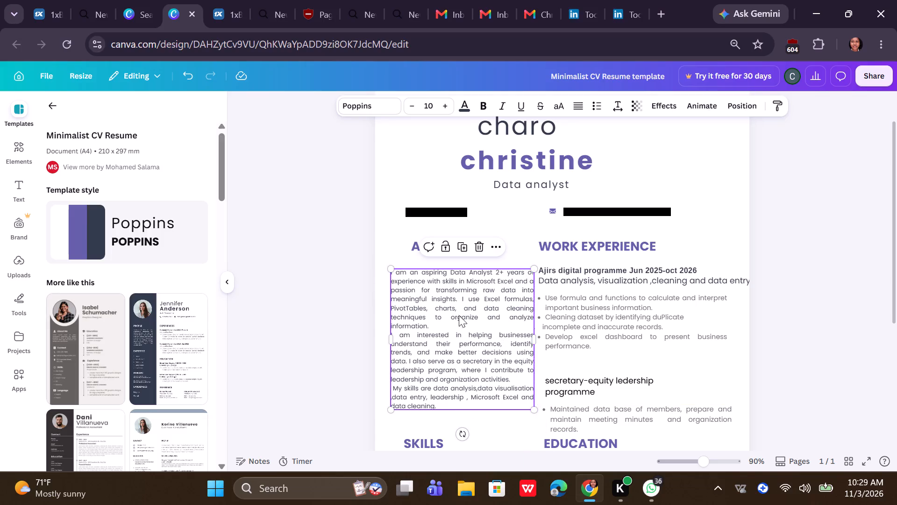
{"action": "left_click", "coordinate": [532, 266]}
{"action": "left_click_drag", "start_coordinate": [391, 269], "coordinate": [387, 269]}
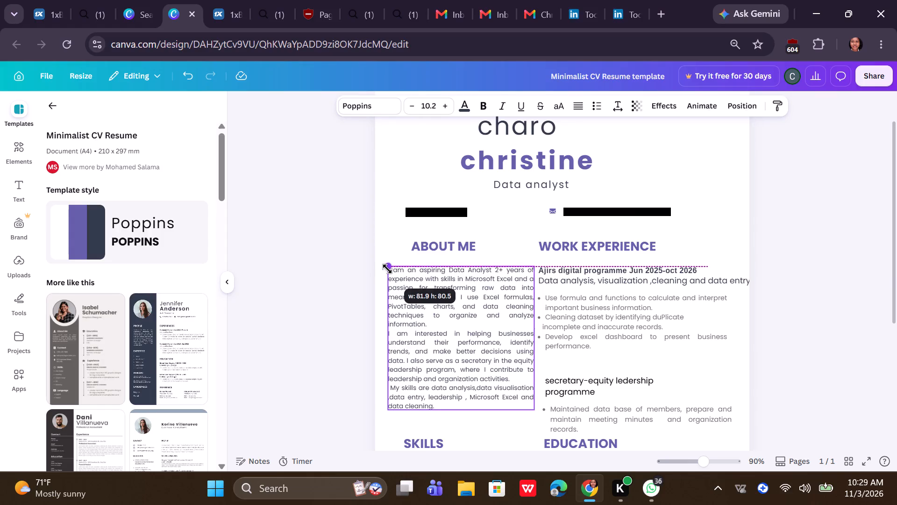
{"action": "left_click_drag", "start_coordinate": [387, 269], "coordinate": [370, 271]}
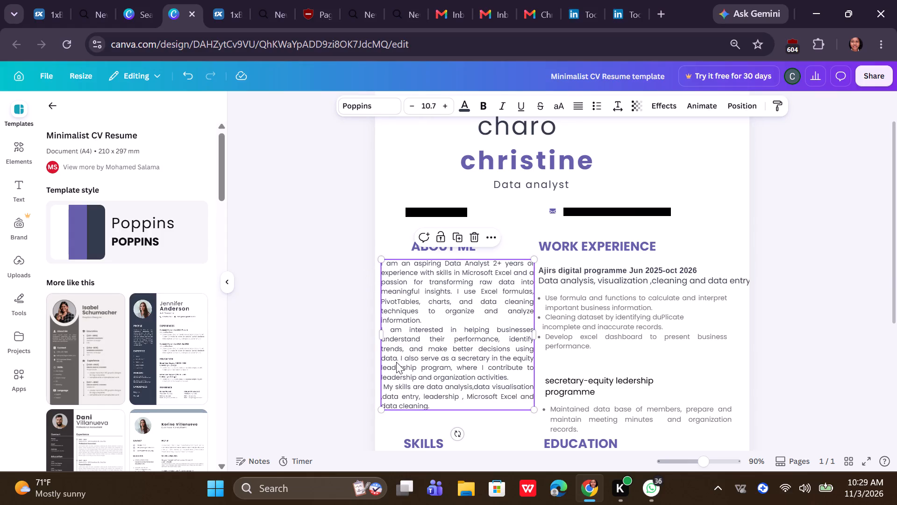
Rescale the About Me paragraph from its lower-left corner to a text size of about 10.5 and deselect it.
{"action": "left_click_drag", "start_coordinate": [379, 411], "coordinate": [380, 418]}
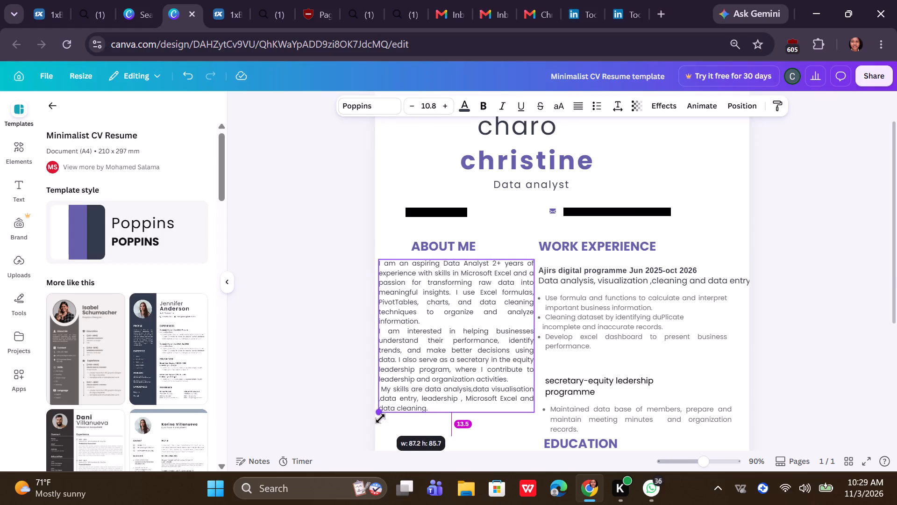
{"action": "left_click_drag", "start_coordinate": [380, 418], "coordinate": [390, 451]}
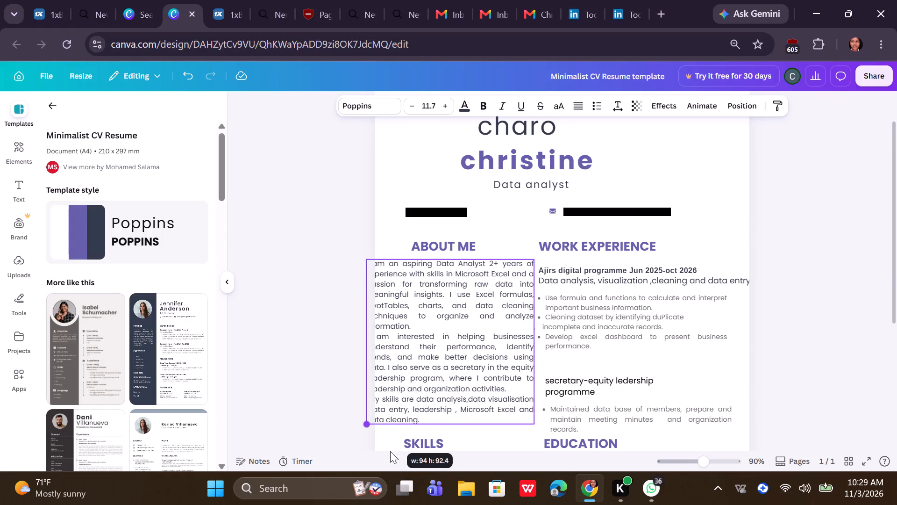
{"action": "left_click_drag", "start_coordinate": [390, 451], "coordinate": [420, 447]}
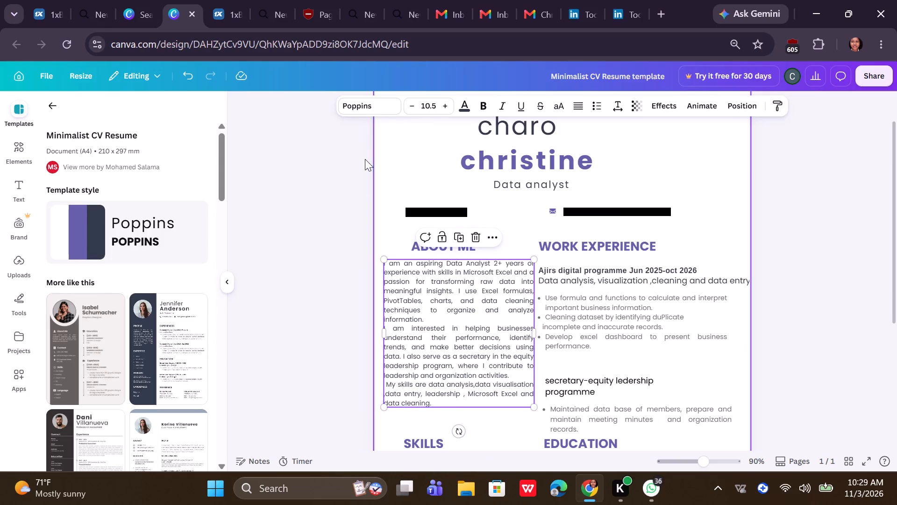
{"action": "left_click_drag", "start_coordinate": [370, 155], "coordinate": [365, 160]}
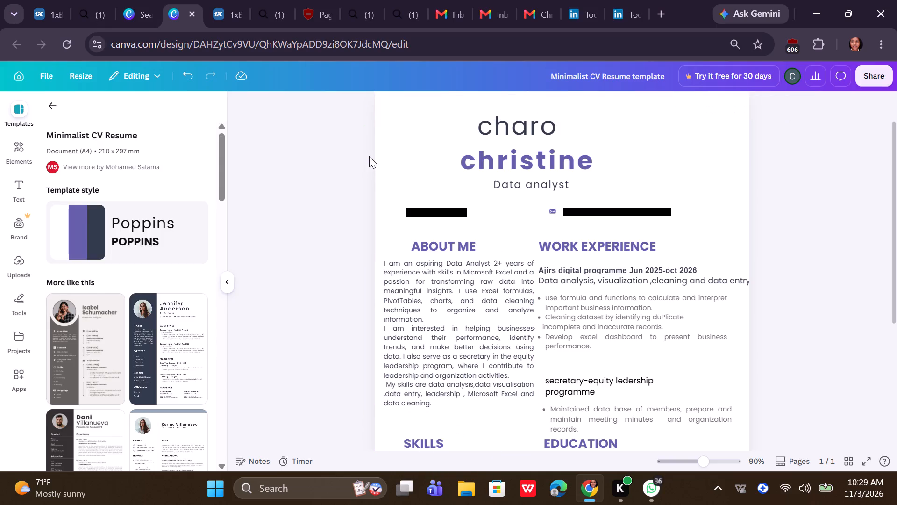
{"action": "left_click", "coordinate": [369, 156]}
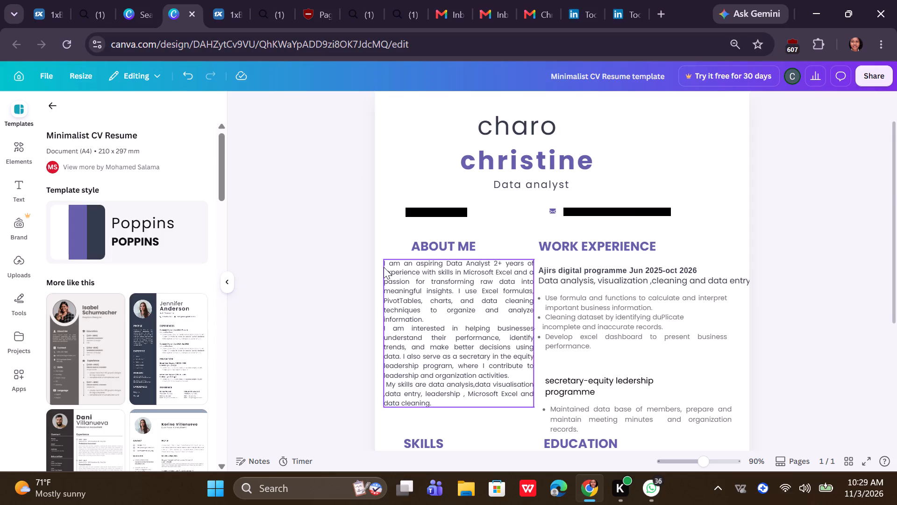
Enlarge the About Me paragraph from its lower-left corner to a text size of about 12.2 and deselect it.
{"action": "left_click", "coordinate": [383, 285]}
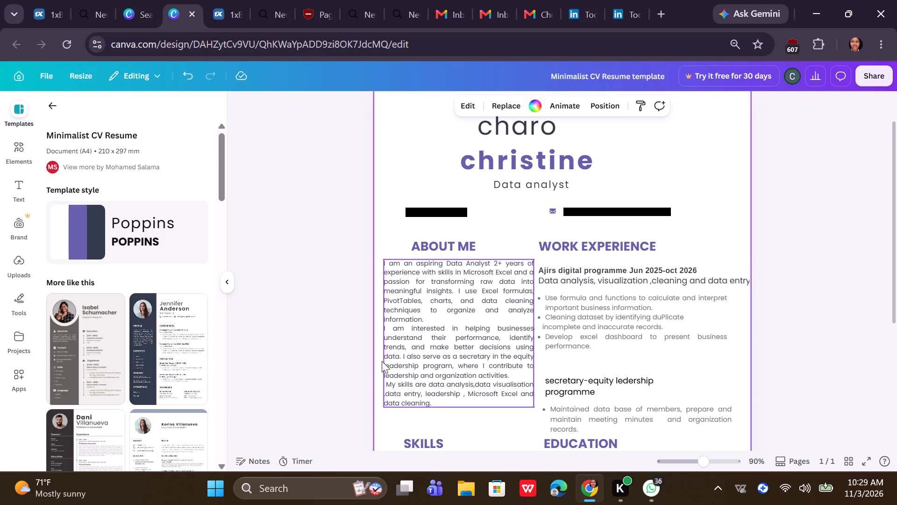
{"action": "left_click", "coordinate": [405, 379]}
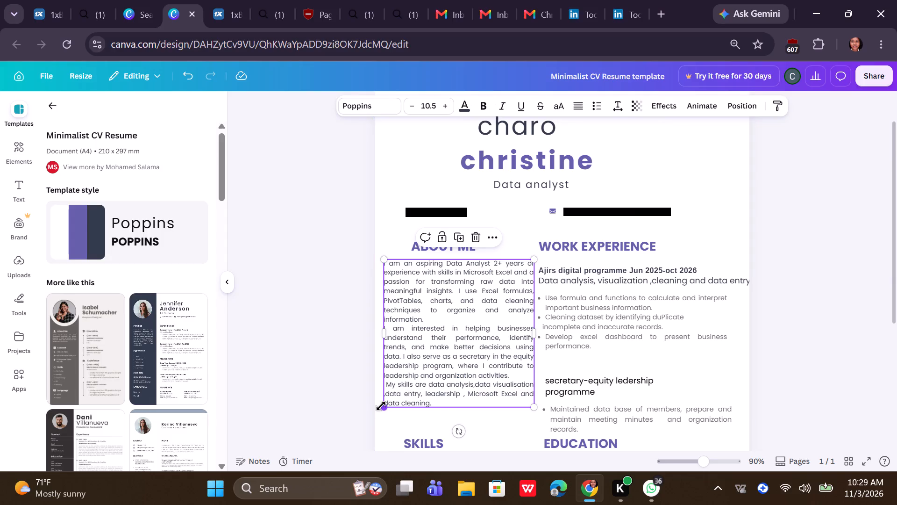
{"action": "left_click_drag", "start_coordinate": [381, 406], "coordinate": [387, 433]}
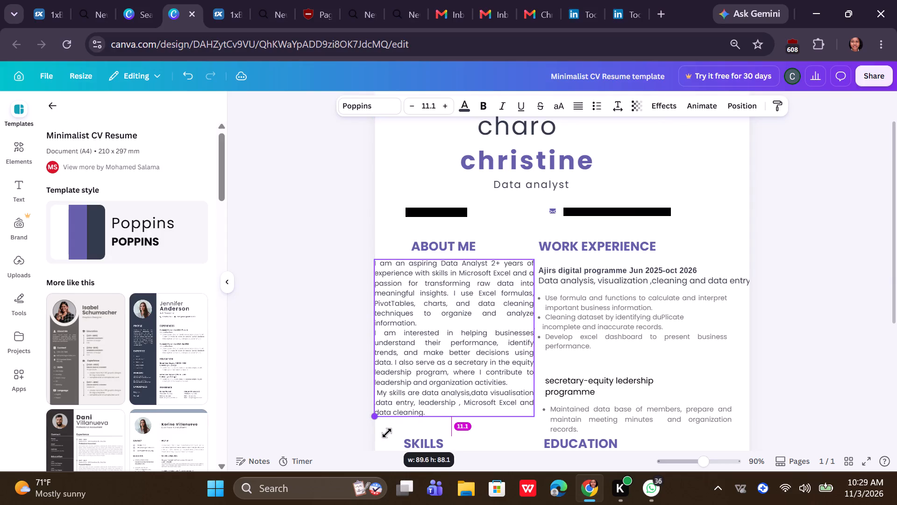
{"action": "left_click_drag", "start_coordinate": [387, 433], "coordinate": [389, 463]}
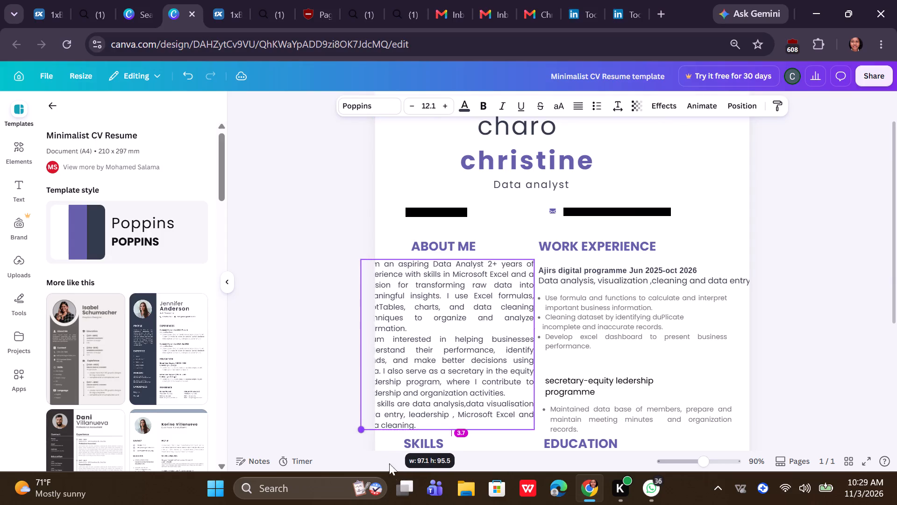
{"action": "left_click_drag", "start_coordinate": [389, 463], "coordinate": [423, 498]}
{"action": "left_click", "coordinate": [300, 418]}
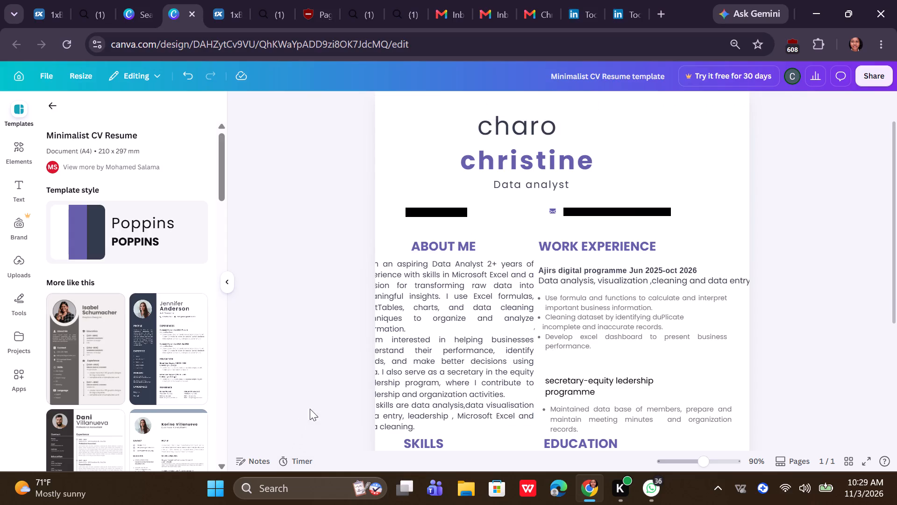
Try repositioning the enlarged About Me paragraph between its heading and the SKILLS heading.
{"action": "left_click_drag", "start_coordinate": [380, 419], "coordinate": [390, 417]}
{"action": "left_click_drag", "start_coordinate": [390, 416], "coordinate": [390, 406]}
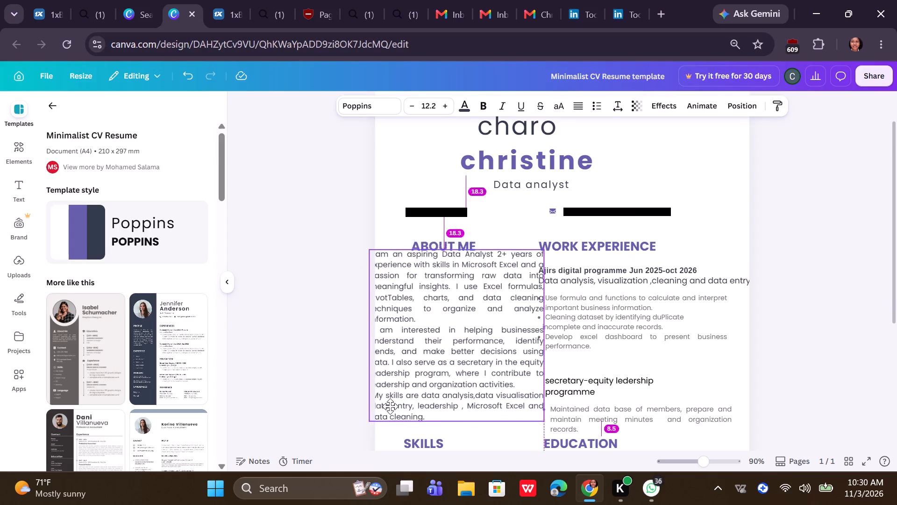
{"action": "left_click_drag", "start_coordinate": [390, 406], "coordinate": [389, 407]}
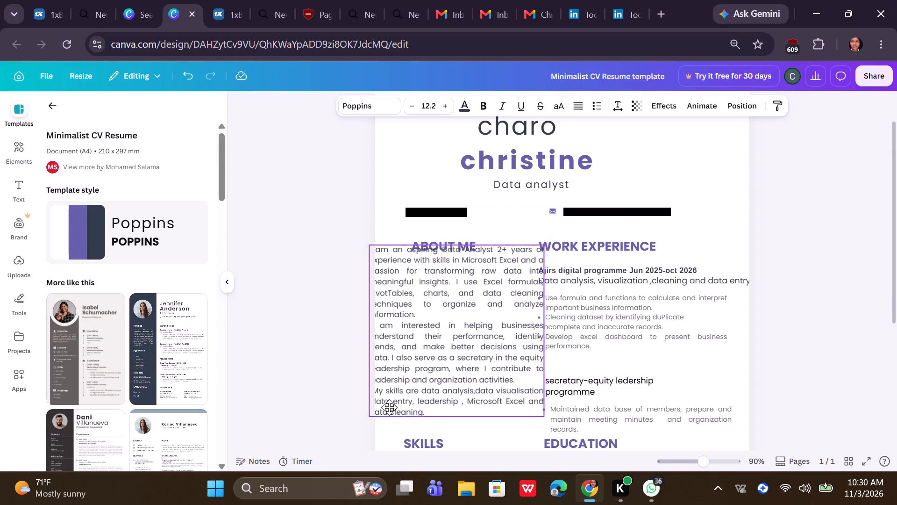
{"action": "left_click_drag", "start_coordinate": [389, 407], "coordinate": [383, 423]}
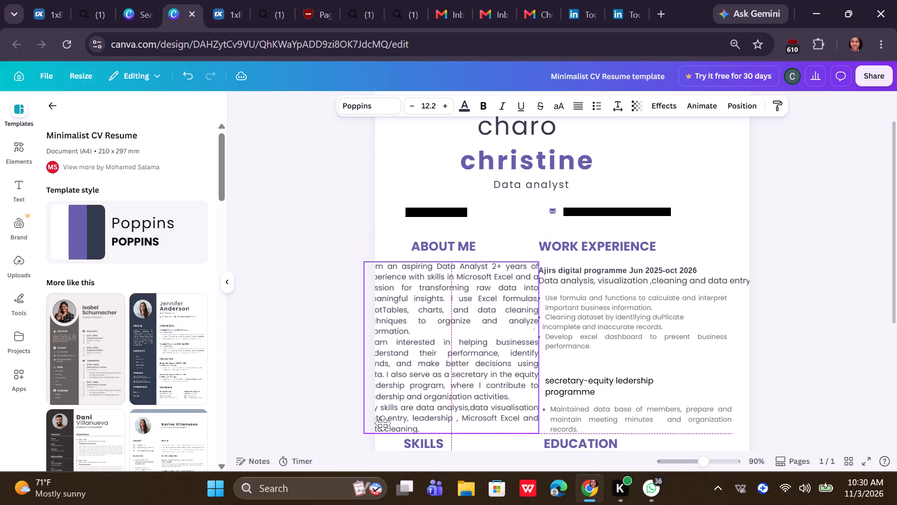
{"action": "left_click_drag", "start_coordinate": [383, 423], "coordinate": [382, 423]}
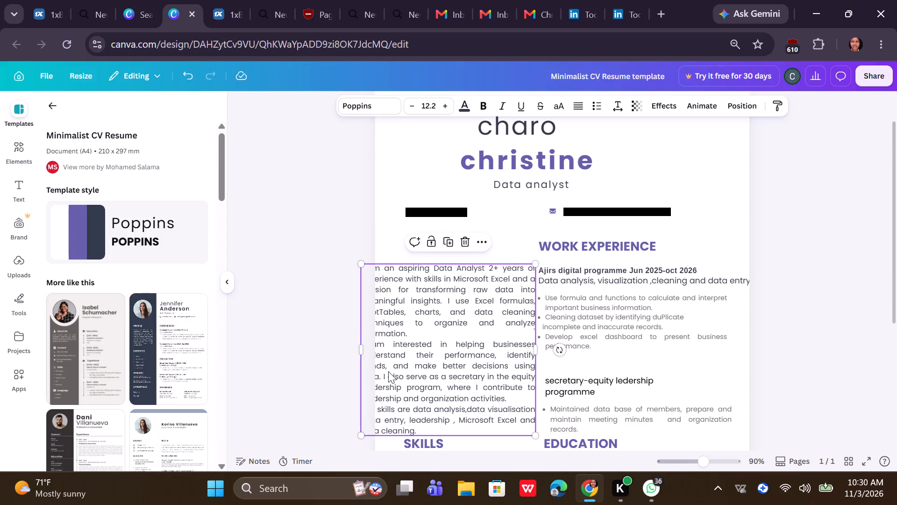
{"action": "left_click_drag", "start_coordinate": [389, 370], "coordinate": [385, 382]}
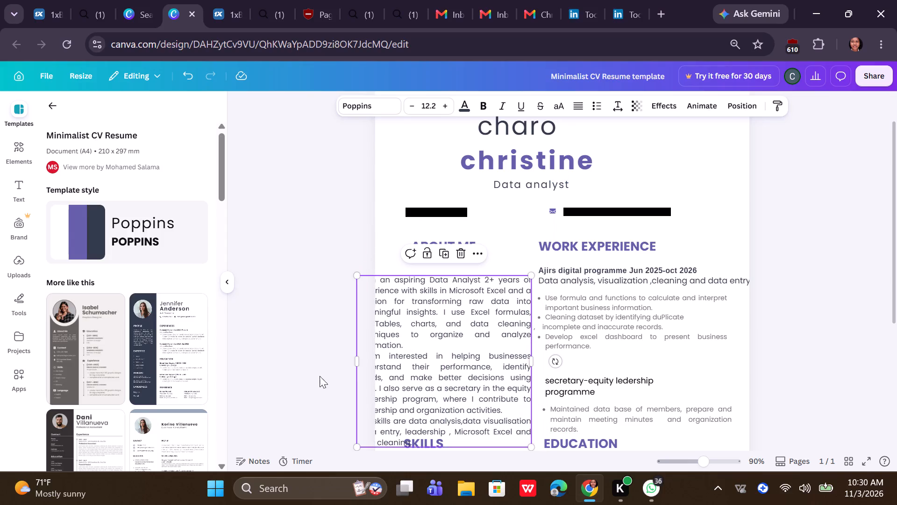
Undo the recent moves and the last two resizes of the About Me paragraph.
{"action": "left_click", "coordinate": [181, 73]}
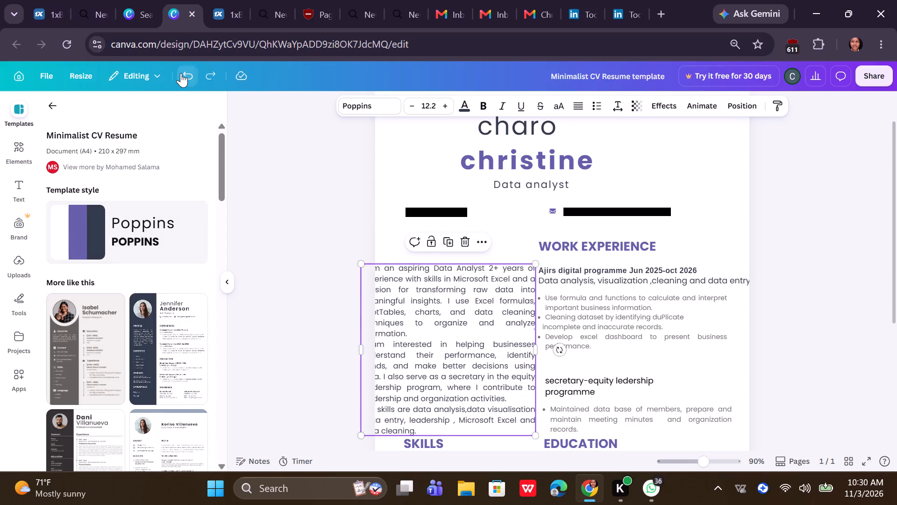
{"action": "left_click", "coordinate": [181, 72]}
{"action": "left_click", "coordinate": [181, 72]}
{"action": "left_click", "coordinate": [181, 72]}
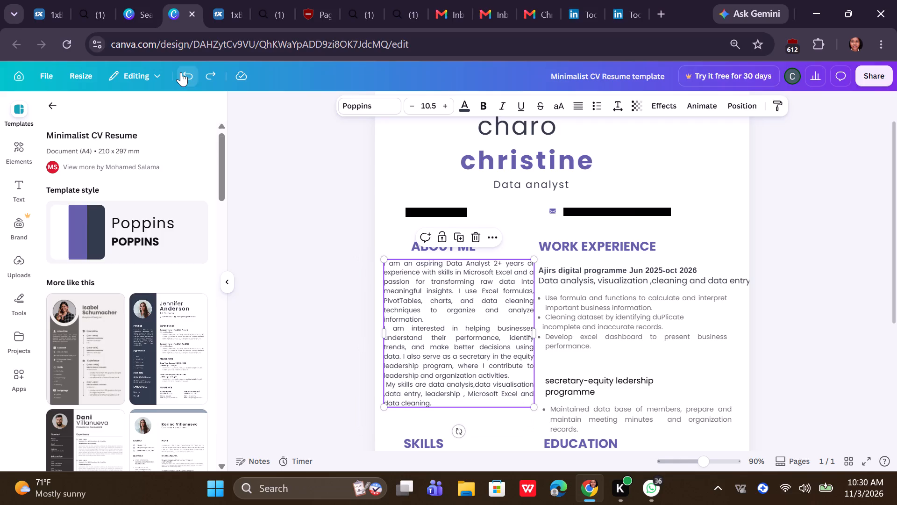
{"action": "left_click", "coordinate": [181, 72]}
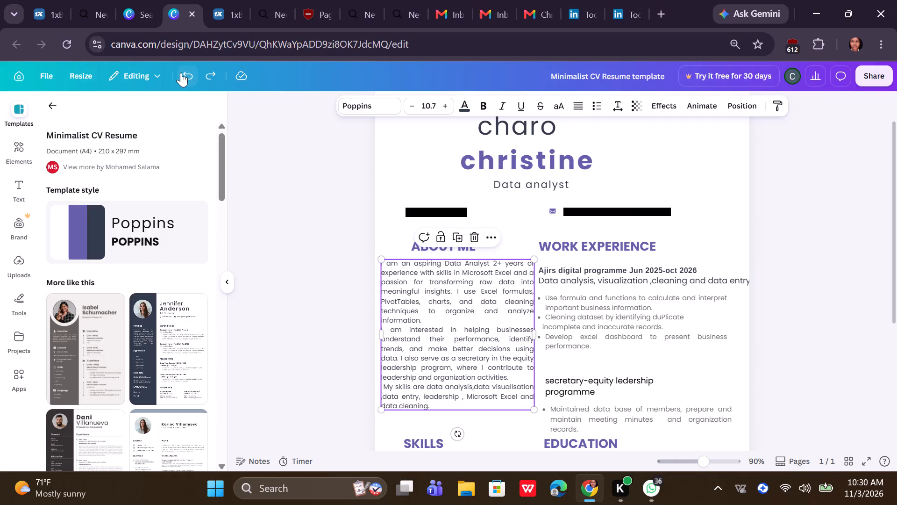
Undo the remaining enlargement of the About Me paragraph so its text size is 10, and deselect it.
{"action": "left_click", "coordinate": [181, 72]}
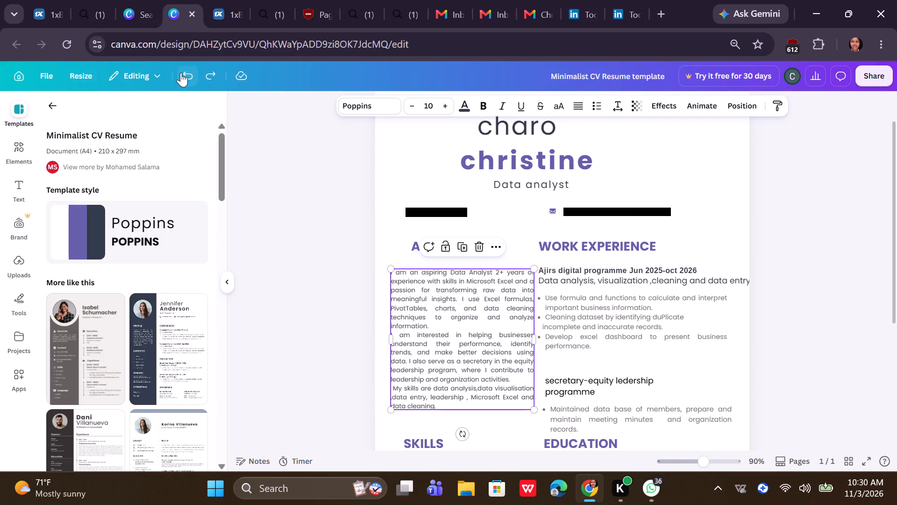
{"action": "left_click", "coordinate": [340, 280]}
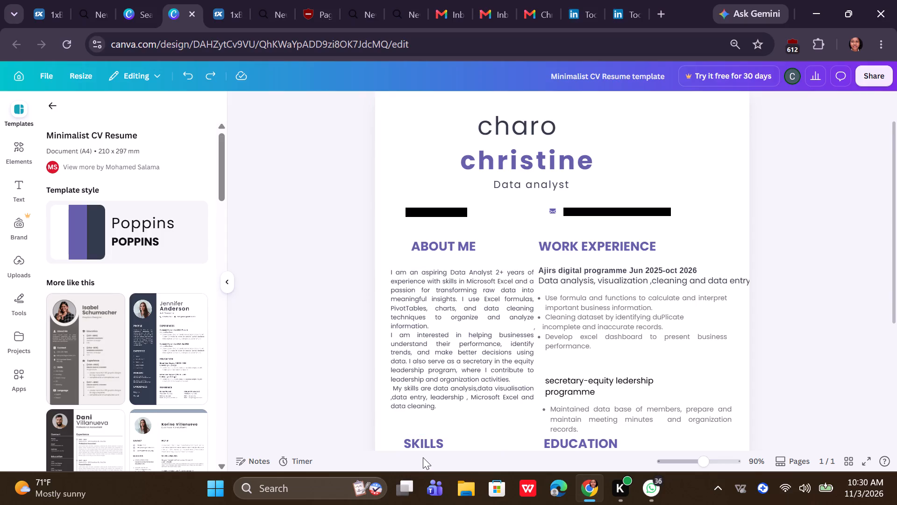
Move the "secretary-equity ledership programme" heading and its bullet text up, close beneath the first job's bullet list.
{"action": "scroll", "coordinate": [582, 370], "scroll_direction": "down", "scroll_amount": 1}
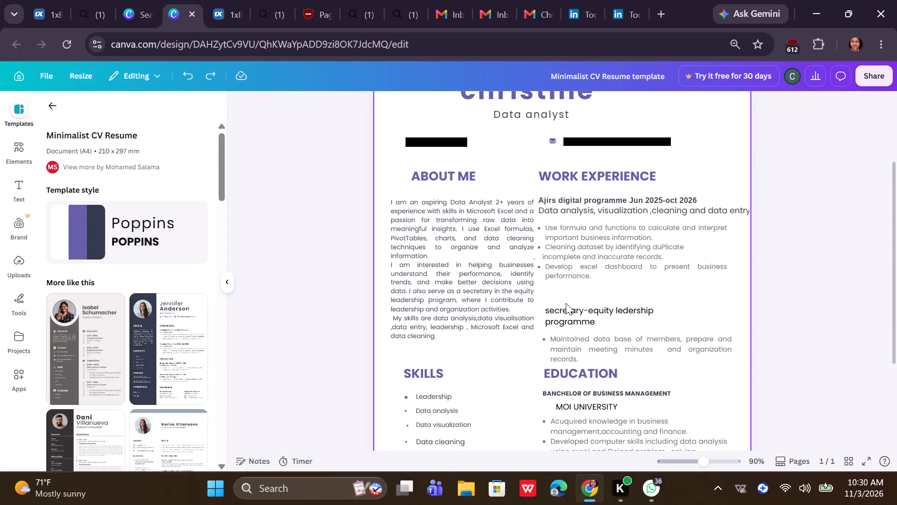
{"action": "left_click_drag", "start_coordinate": [567, 308], "coordinate": [573, 303]}
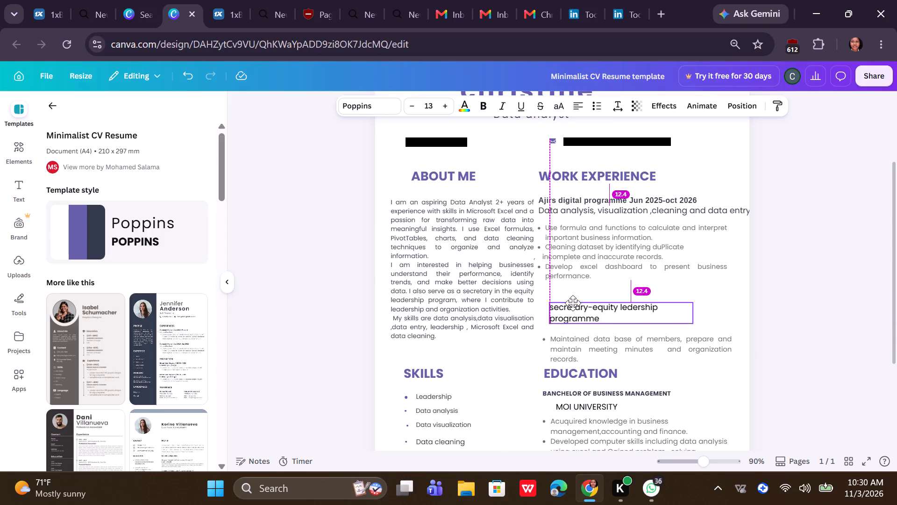
{"action": "left_click_drag", "start_coordinate": [573, 303], "coordinate": [569, 290]}
{"action": "left_click_drag", "start_coordinate": [563, 342], "coordinate": [571, 321]}
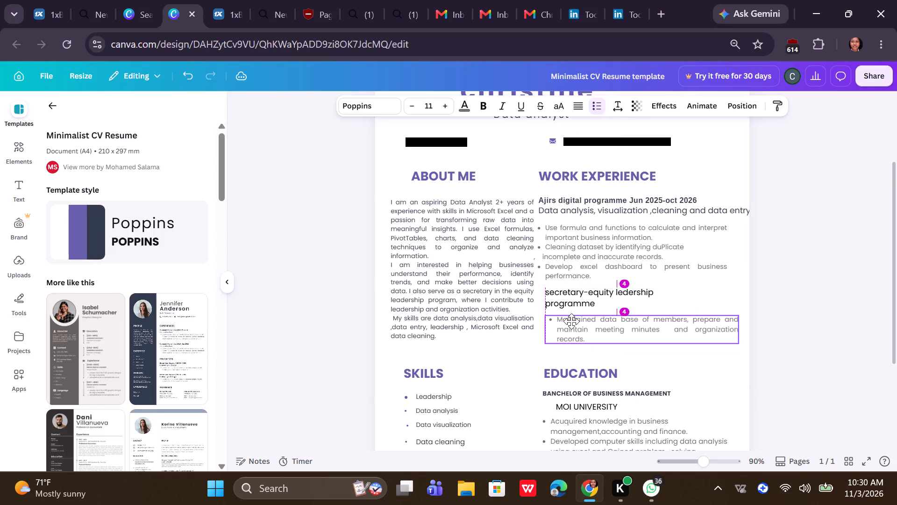
{"action": "left_click_drag", "start_coordinate": [571, 321], "coordinate": [570, 318]}
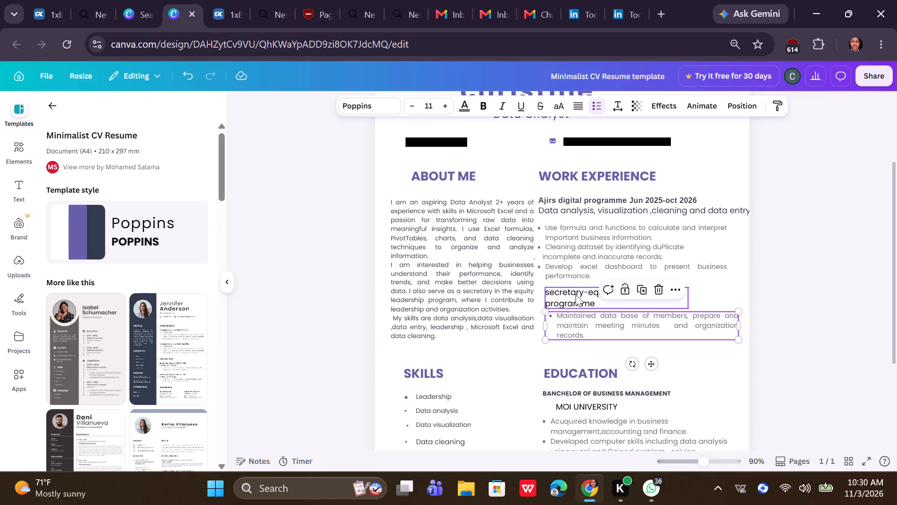
Nudge the secretary heading slightly up and right, and shift its bullet text left in line with the Education bullets.
{"action": "left_click", "coordinate": [577, 294]}
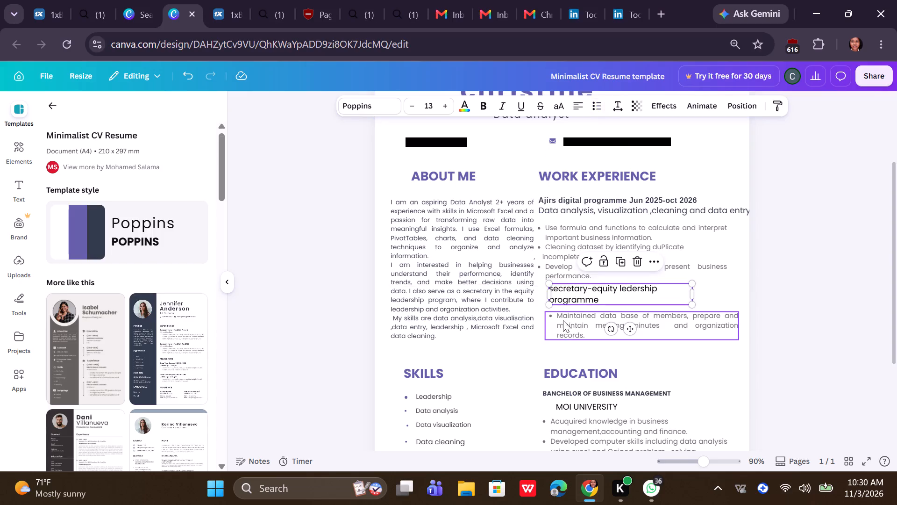
{"action": "left_click_drag", "start_coordinate": [566, 318], "coordinate": [560, 319]}
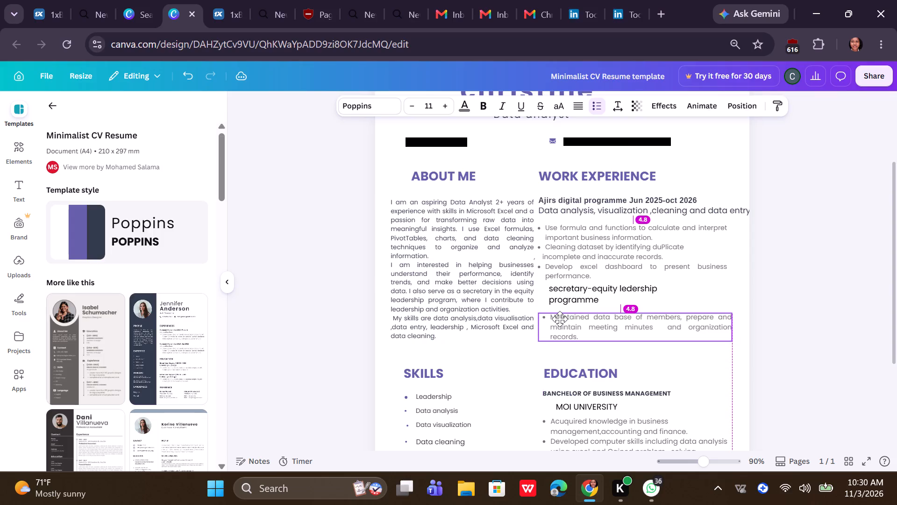
{"action": "left_click_drag", "start_coordinate": [560, 319], "coordinate": [560, 318]}
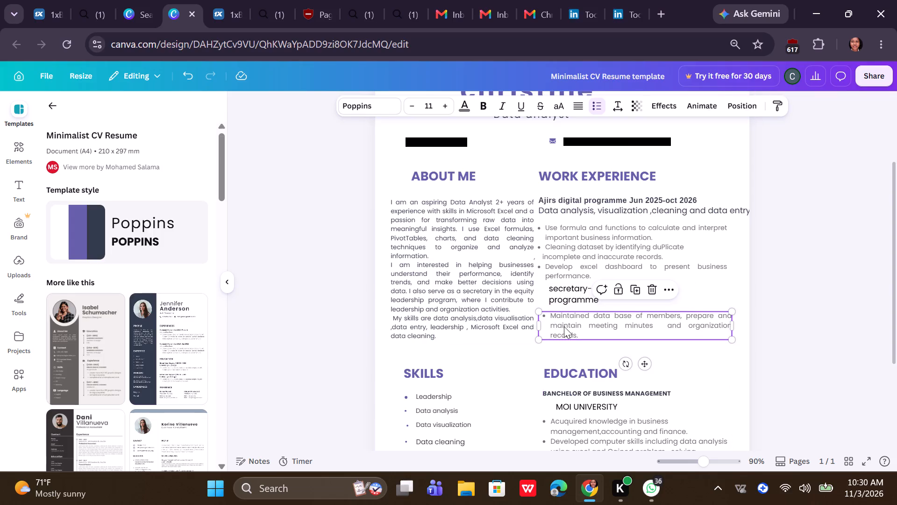
{"action": "left_click", "coordinate": [477, 370]}
{"action": "left_click", "coordinate": [487, 366]}
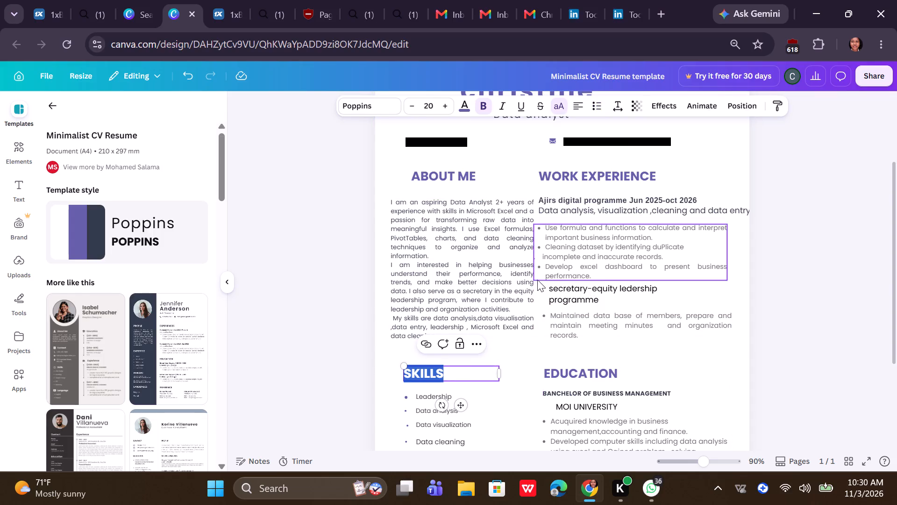
Move the About Me paragraph slightly left to widen the gap to the Work Experience column, and deselect it.
{"action": "left_click_drag", "start_coordinate": [531, 282], "coordinate": [529, 282]}
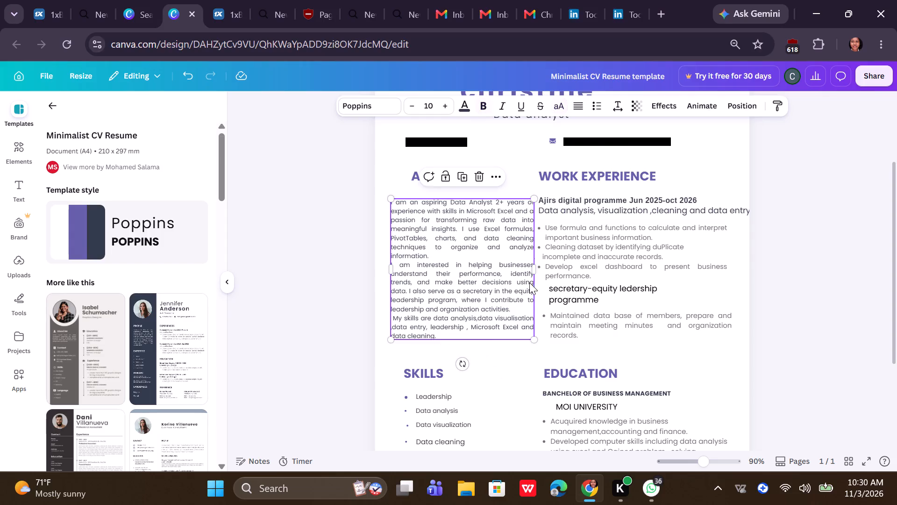
{"action": "left_click_drag", "start_coordinate": [529, 282], "coordinate": [525, 282]}
{"action": "left_click", "coordinate": [796, 324]}
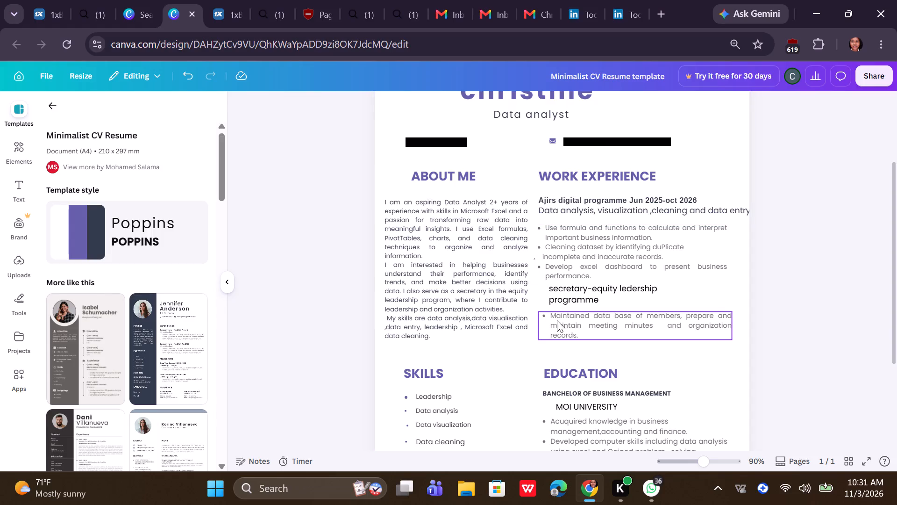
Shift the "Maintained data base of members" bullet text left to align with the first job's bullets above.
{"action": "left_click_drag", "start_coordinate": [564, 321], "coordinate": [559, 322]}
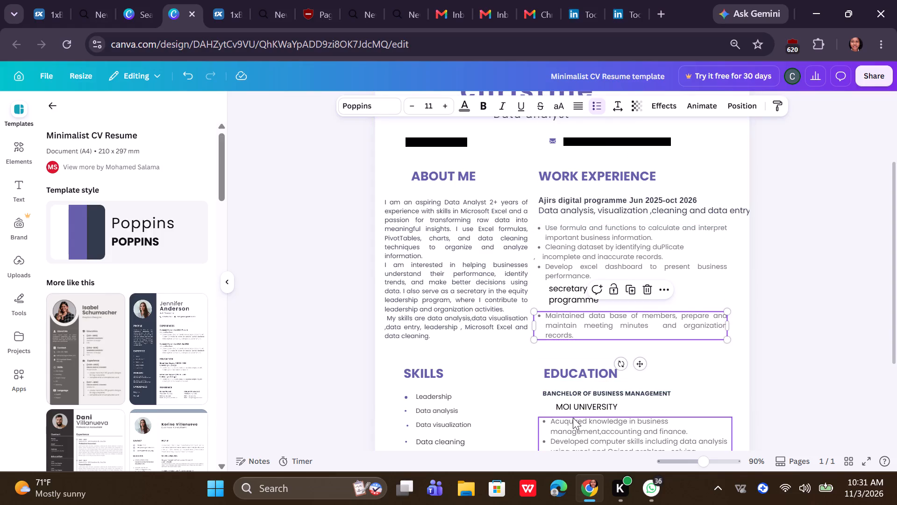
Review the whole CV page from the name header to the Languages and Education sections to check the layout.
{"action": "scroll", "coordinate": [596, 344], "scroll_direction": "down", "scroll_amount": 1}
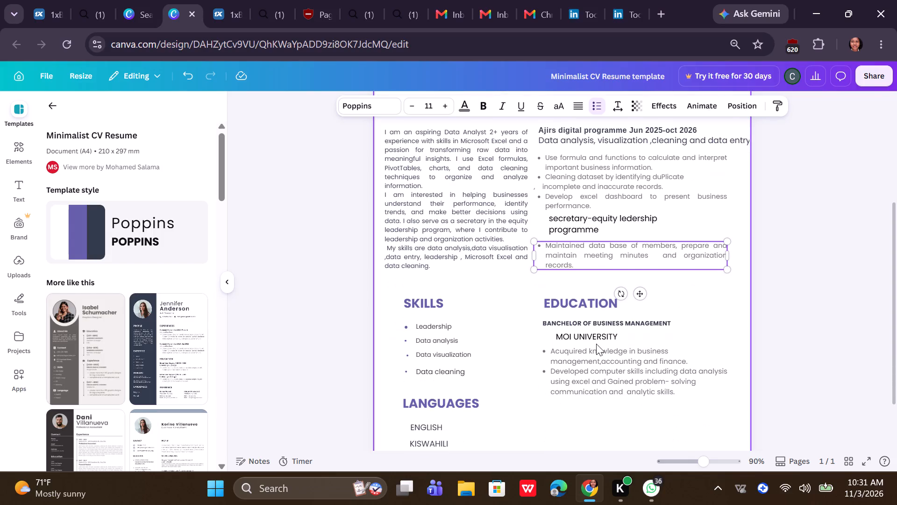
{"action": "scroll", "coordinate": [596, 344], "scroll_direction": "down", "scroll_amount": 2}
{"action": "scroll", "coordinate": [596, 344], "scroll_direction": "up", "scroll_amount": 5}
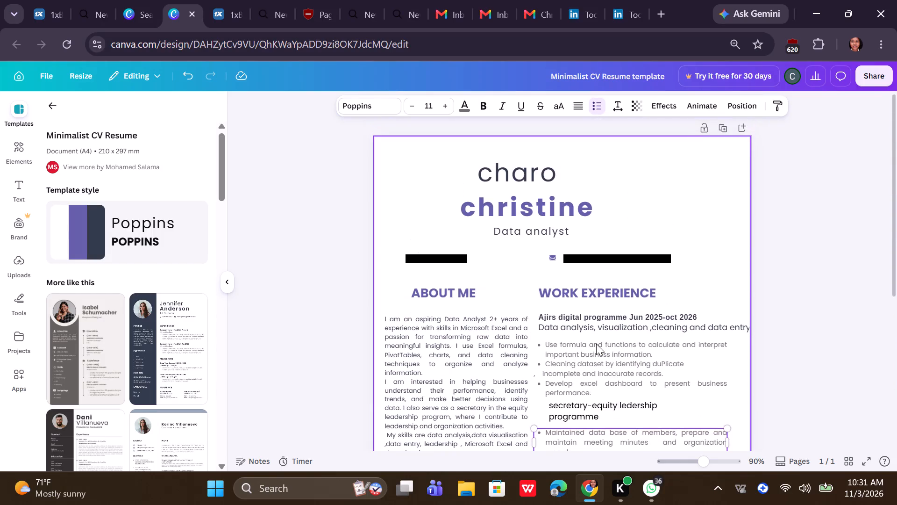
{"action": "scroll", "coordinate": [595, 344], "scroll_direction": "down", "scroll_amount": 5}
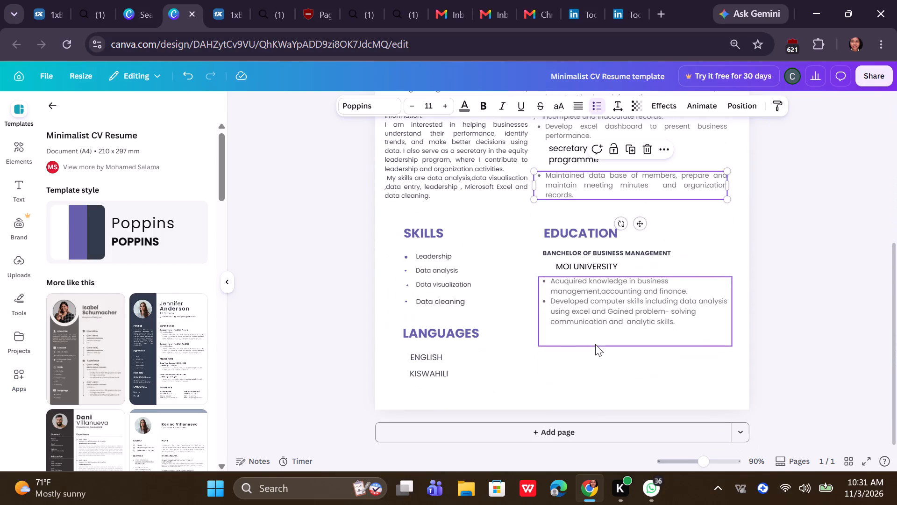
{"action": "scroll", "coordinate": [595, 344], "scroll_direction": "down", "scroll_amount": 1}
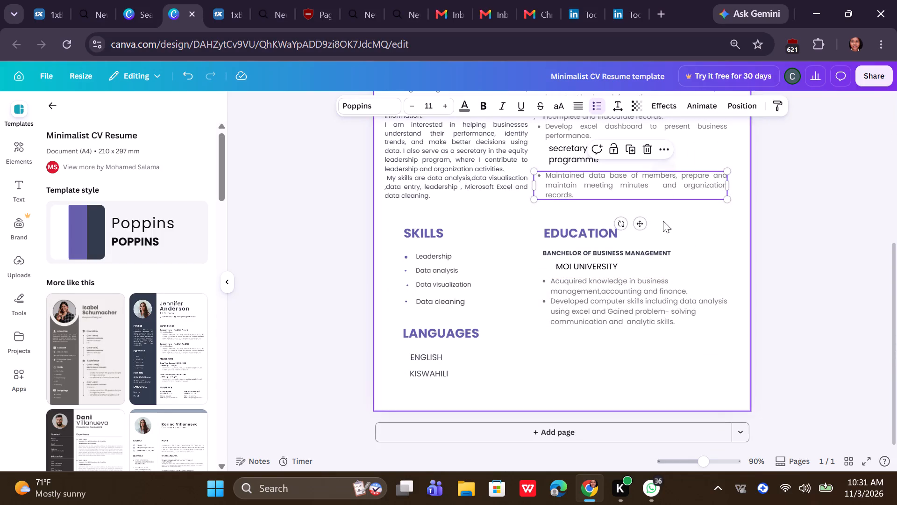
{"action": "scroll", "coordinate": [662, 220], "scroll_direction": "up", "scroll_amount": 4}
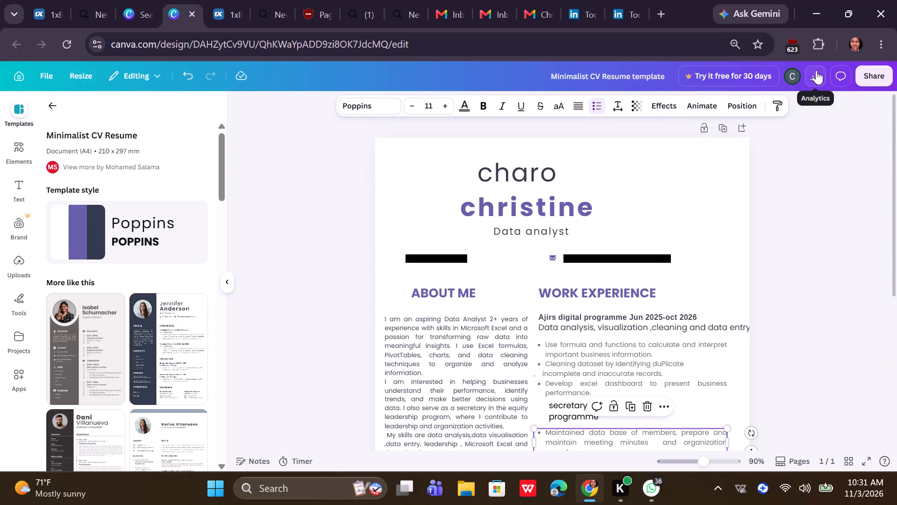
{"action": "scroll", "coordinate": [729, 135], "scroll_direction": "down", "scroll_amount": 1}
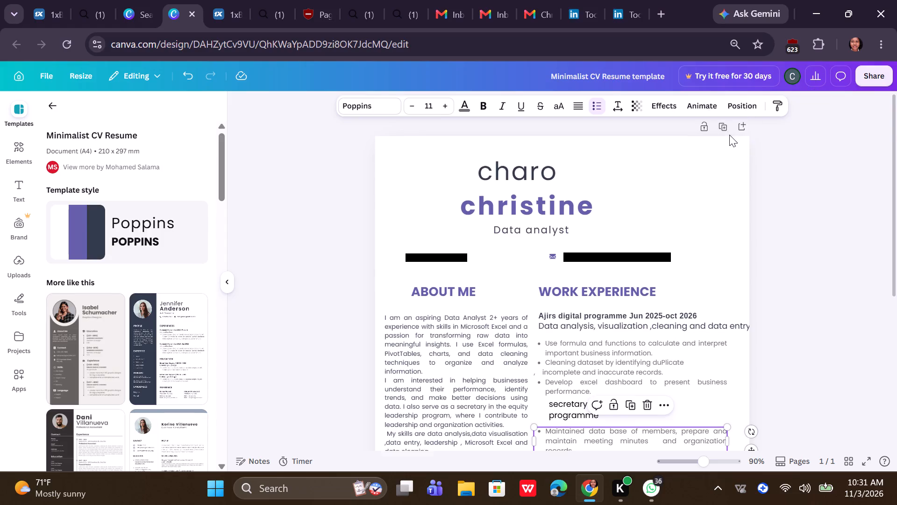
{"action": "scroll", "coordinate": [729, 135], "scroll_direction": "down", "scroll_amount": 4}
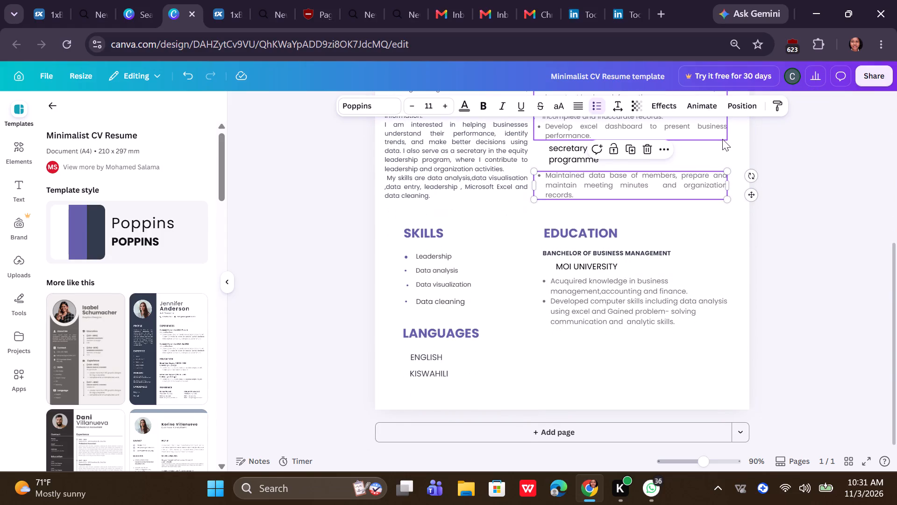
{"action": "scroll", "coordinate": [558, 313], "scroll_direction": "up", "scroll_amount": 3}
{"action": "scroll", "coordinate": [558, 313], "scroll_direction": "down", "scroll_amount": 2}
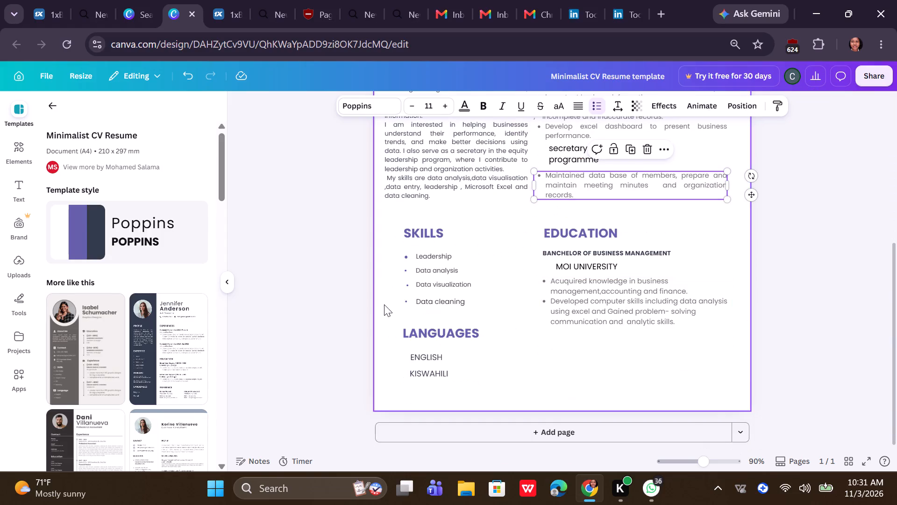
{"action": "scroll", "coordinate": [463, 332], "scroll_direction": "up", "scroll_amount": 2}
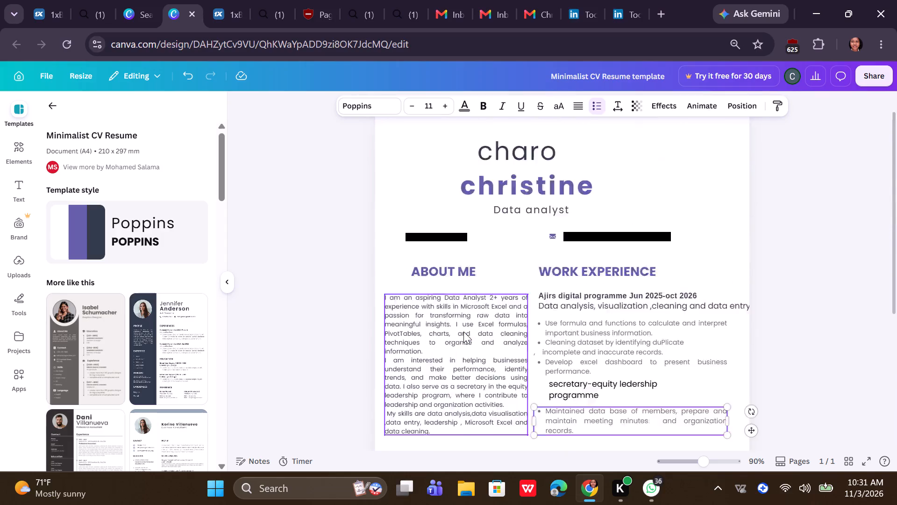
{"action": "scroll", "coordinate": [463, 332], "scroll_direction": "down", "scroll_amount": 3}
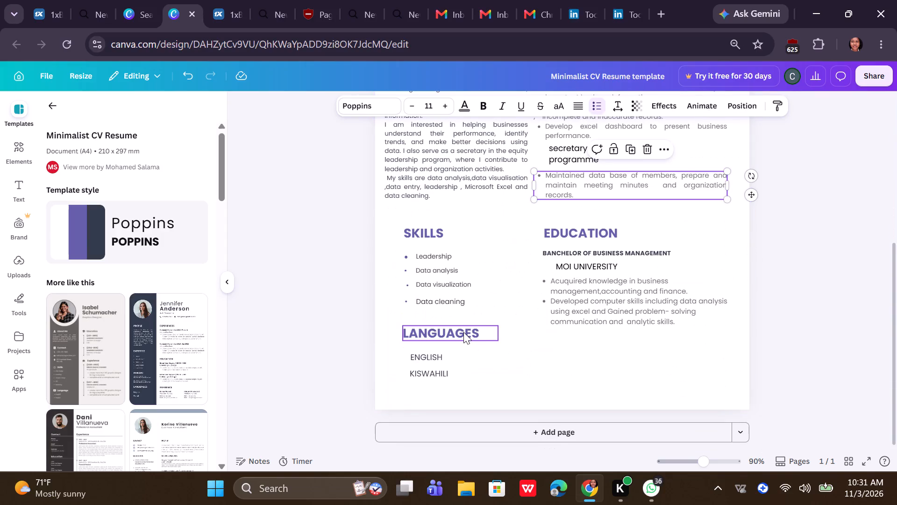
{"action": "scroll", "coordinate": [463, 335], "scroll_direction": "up", "scroll_amount": 1}
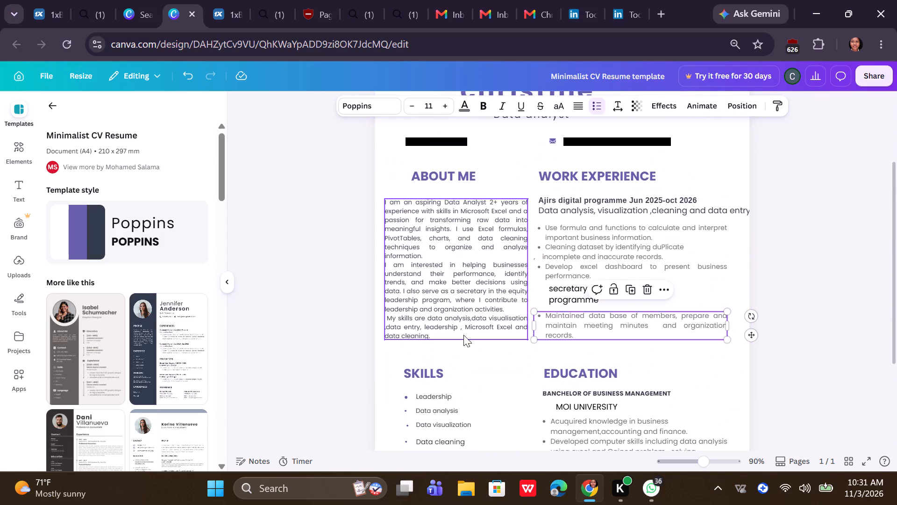
{"action": "scroll", "coordinate": [463, 333], "scroll_direction": "down", "scroll_amount": 1}
{"action": "scroll", "coordinate": [463, 333], "scroll_direction": "up", "scroll_amount": 3}
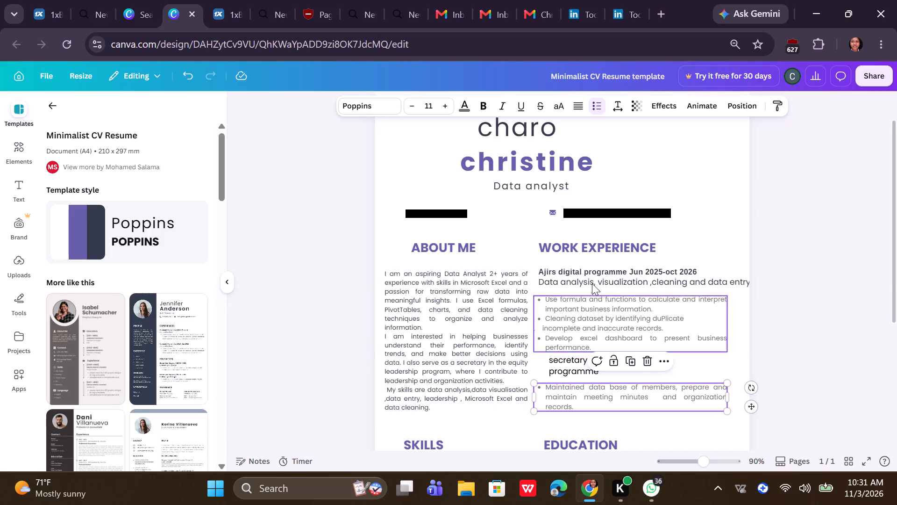
{"action": "scroll", "coordinate": [598, 237], "scroll_direction": "down", "scroll_amount": 2}
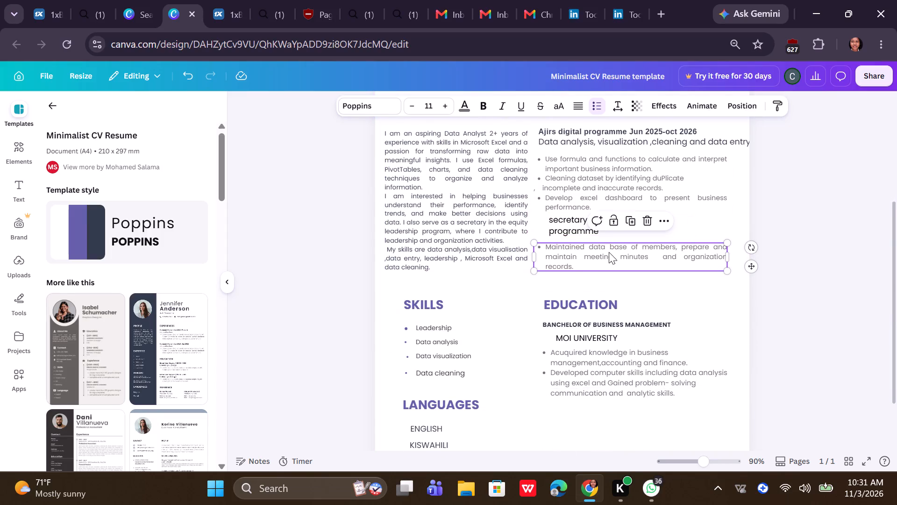
{"action": "scroll", "coordinate": [607, 260], "scroll_direction": "down", "scroll_amount": 1}
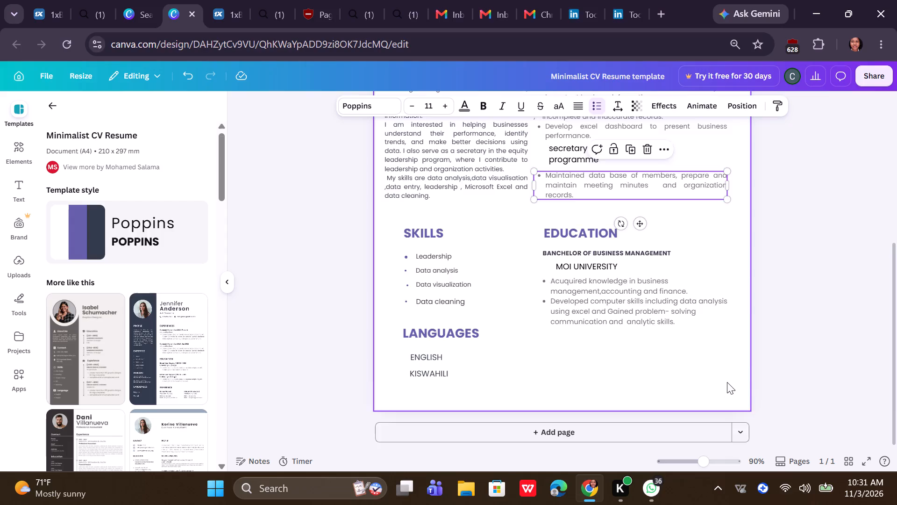
Deselect the secretary bullet text and check the CV layout from the name header down to the Languages and Education sections.
{"action": "scroll", "coordinate": [728, 381], "scroll_direction": "up", "scroll_amount": 7}
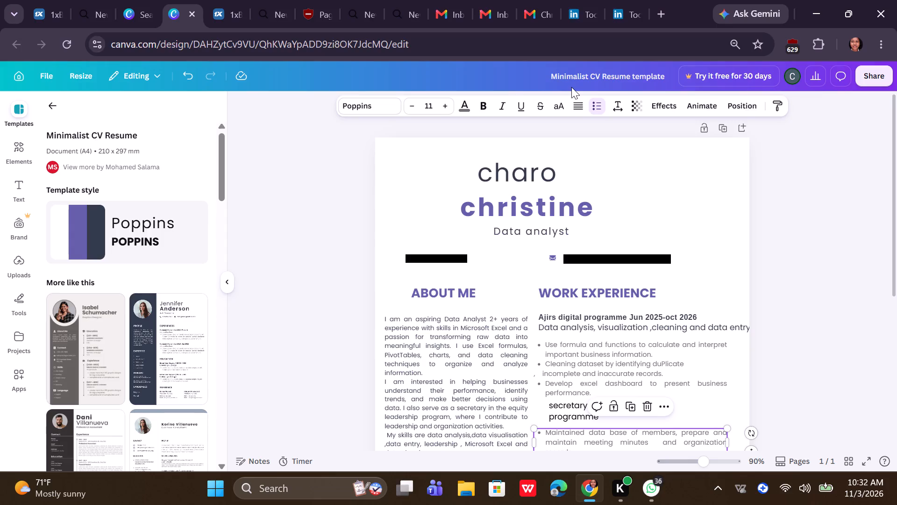
{"action": "right_click", "coordinate": [571, 87]}
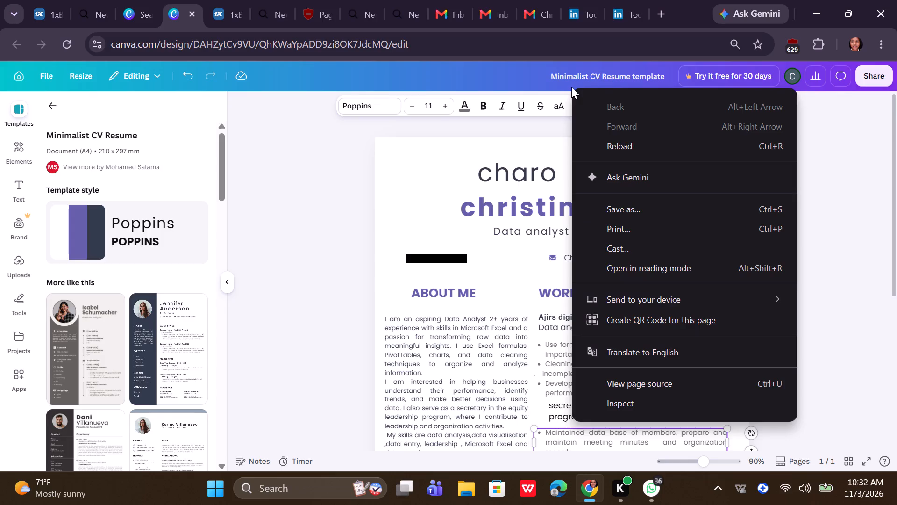
{"action": "left_click", "coordinate": [267, 228]}
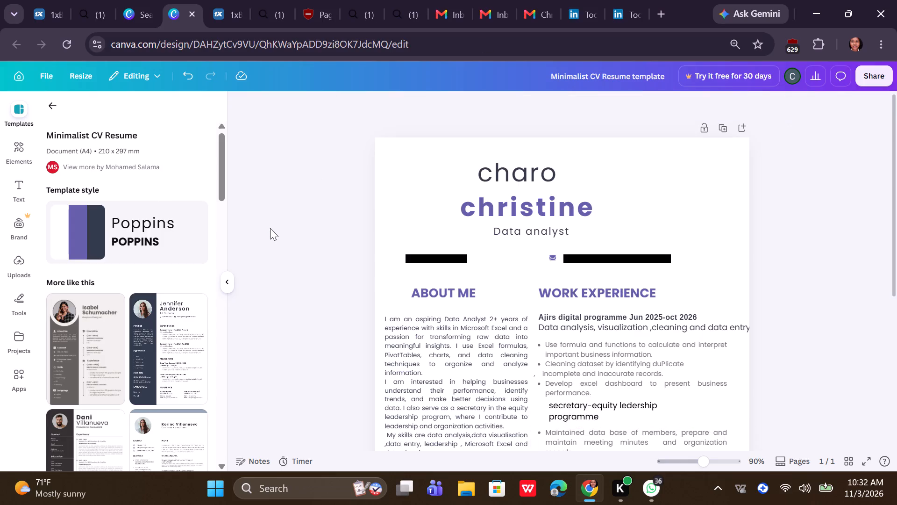
{"action": "scroll", "coordinate": [415, 330], "scroll_direction": "down", "scroll_amount": 3}
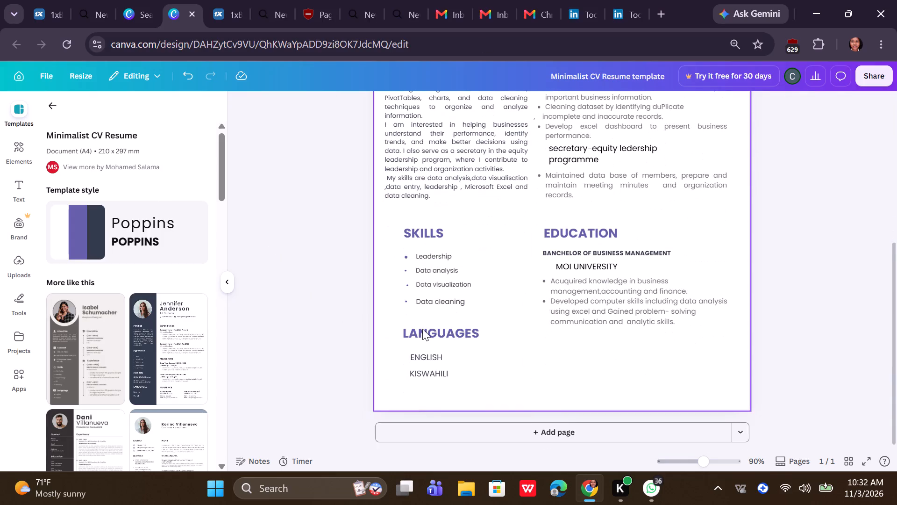
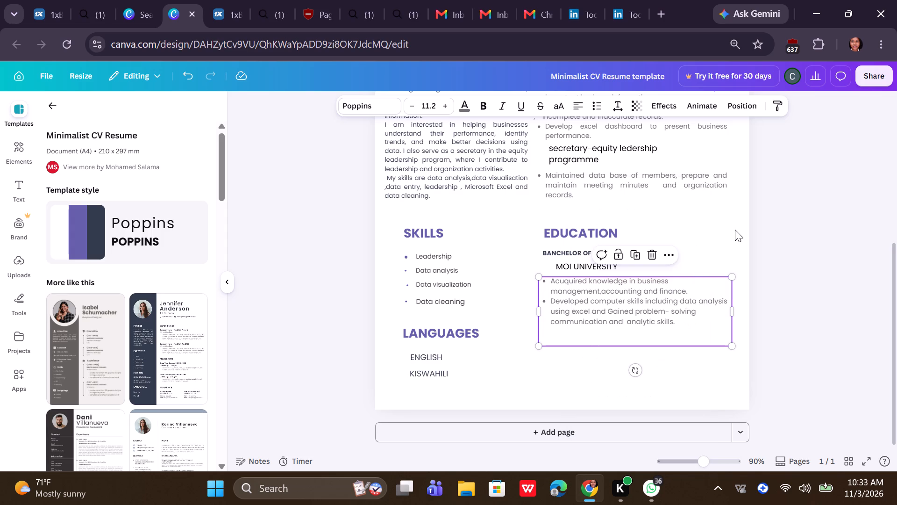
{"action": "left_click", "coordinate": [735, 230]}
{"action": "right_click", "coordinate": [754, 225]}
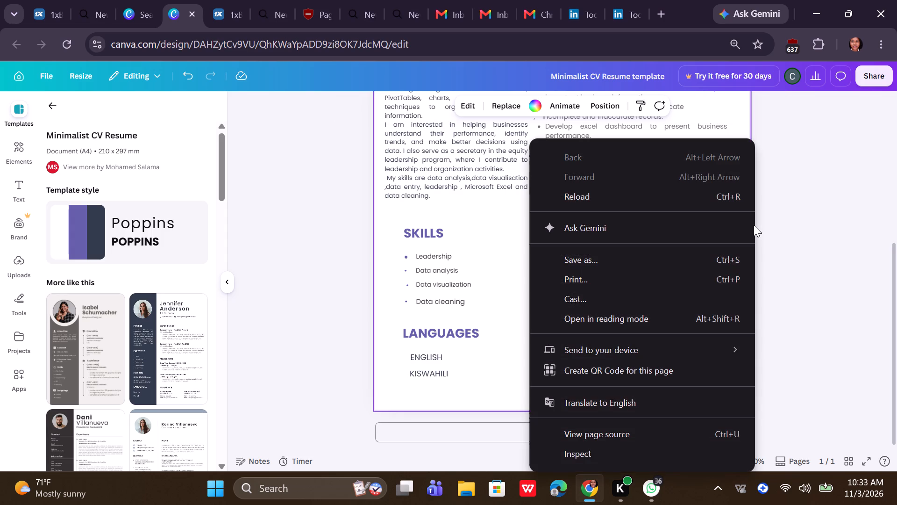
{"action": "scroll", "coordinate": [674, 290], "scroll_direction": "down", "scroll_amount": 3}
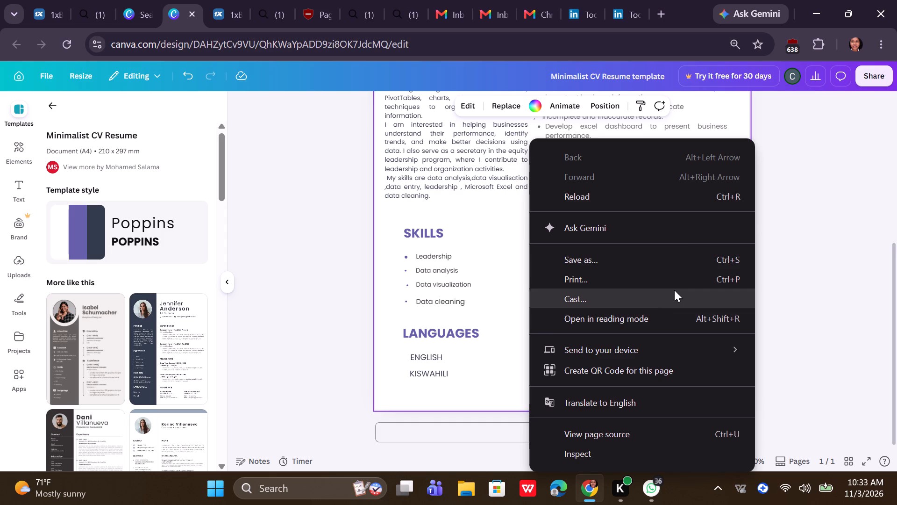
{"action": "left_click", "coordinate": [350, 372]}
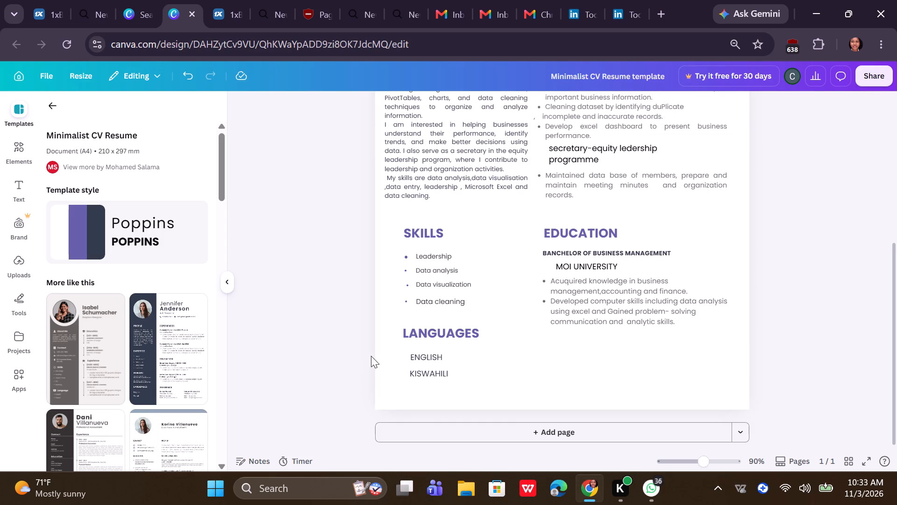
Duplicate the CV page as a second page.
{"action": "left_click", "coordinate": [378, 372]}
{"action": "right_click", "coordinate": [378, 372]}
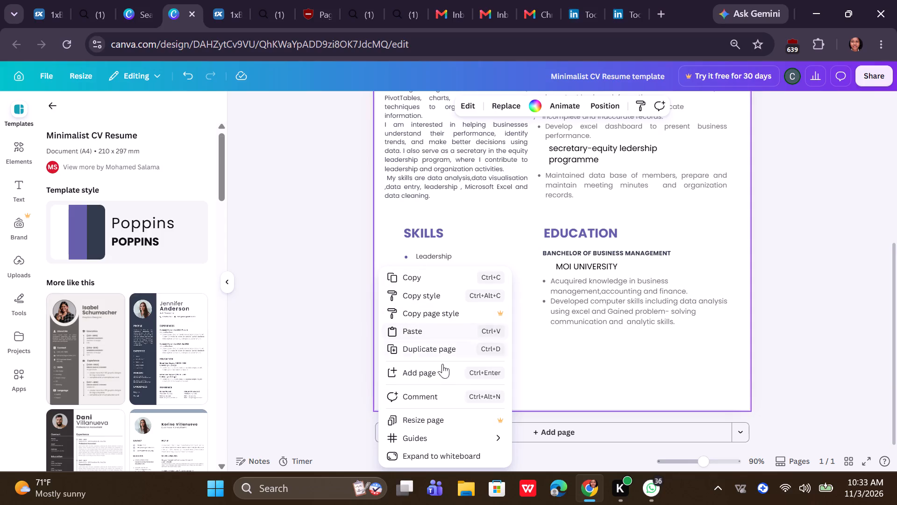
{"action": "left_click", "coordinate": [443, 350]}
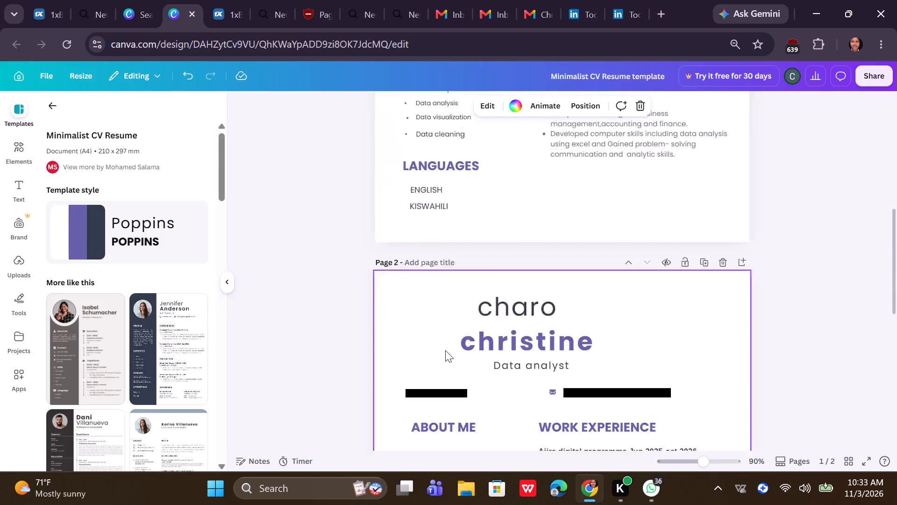
Examine the duplicated page against the original, comparing the Skills, Languages and Education sections.
{"action": "scroll", "coordinate": [416, 368], "scroll_direction": "up", "scroll_amount": 8}
{"action": "scroll", "coordinate": [416, 368], "scroll_direction": "down", "scroll_amount": 1}
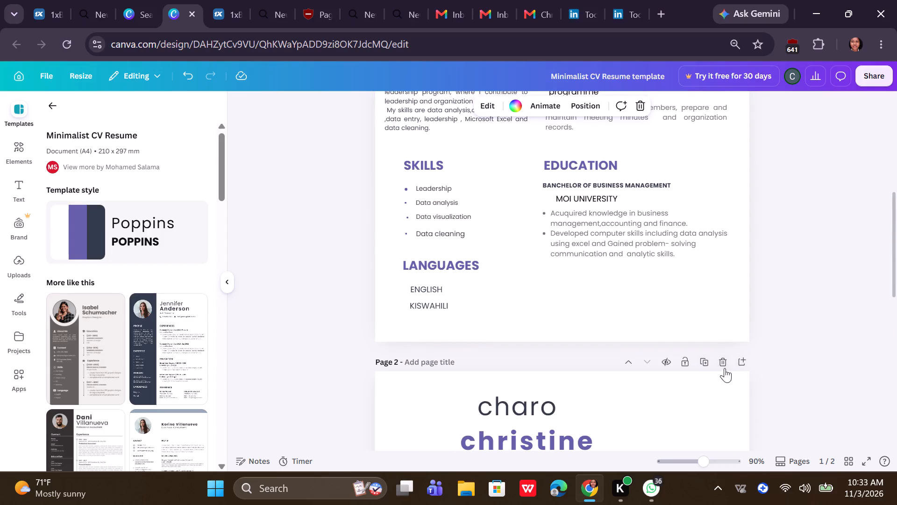
{"action": "scroll", "coordinate": [683, 373], "scroll_direction": "down", "scroll_amount": 9}
{"action": "scroll", "coordinate": [683, 373], "scroll_direction": "up", "scroll_amount": 2}
{"action": "scroll", "coordinate": [684, 373], "scroll_direction": "down", "scroll_amount": 4}
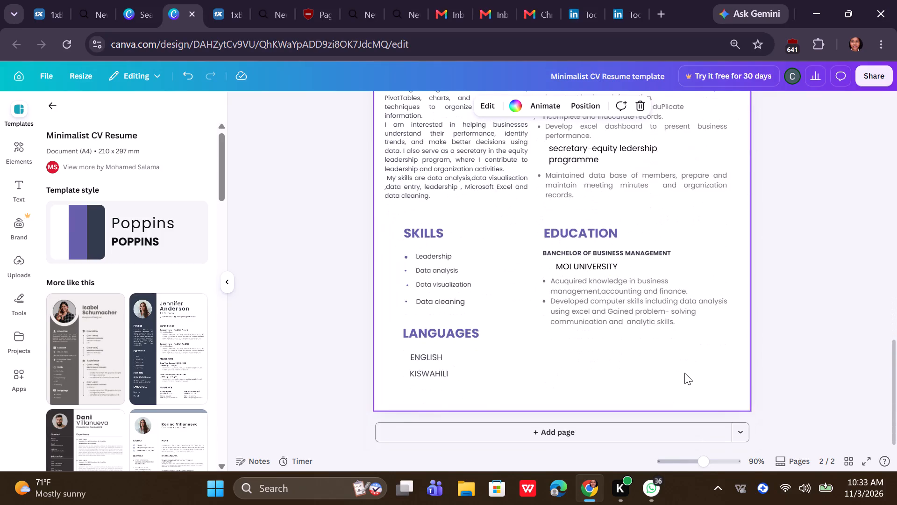
{"action": "scroll", "coordinate": [684, 373], "scroll_direction": "down", "scroll_amount": 2}
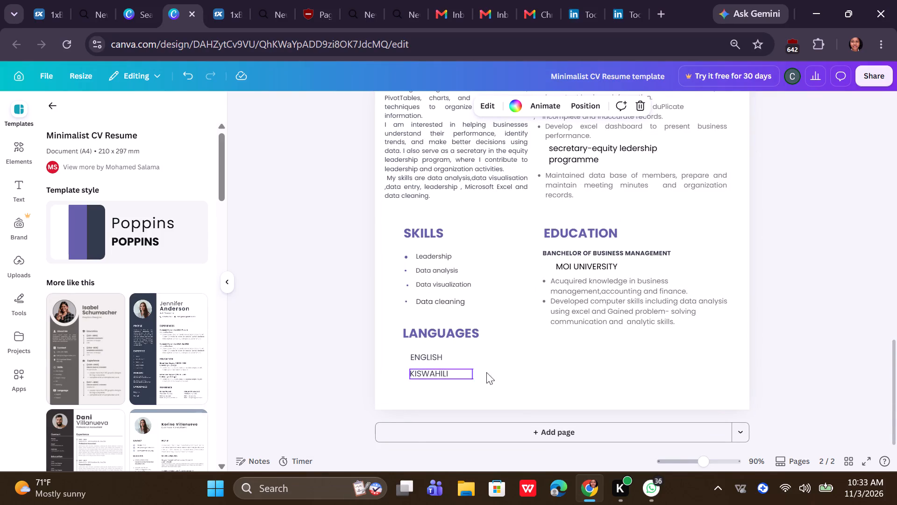
Download all pages of the CV design as PNG at high quality.
{"action": "left_click", "coordinate": [883, 37]}
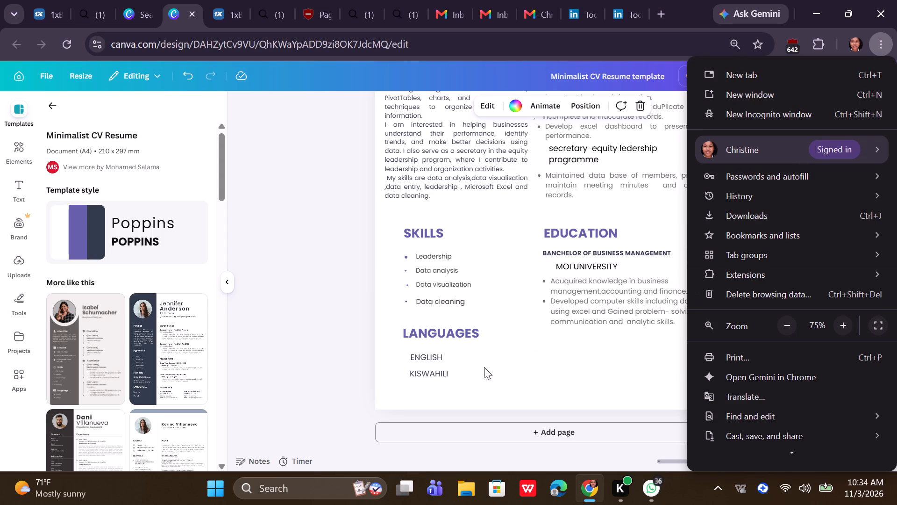
{"action": "left_click", "coordinate": [307, 351]}
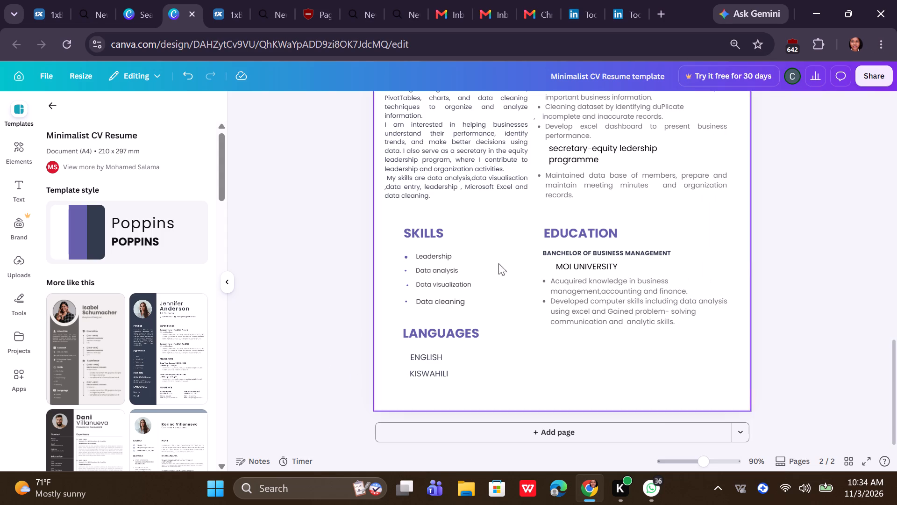
{"action": "left_click", "coordinate": [880, 72]}
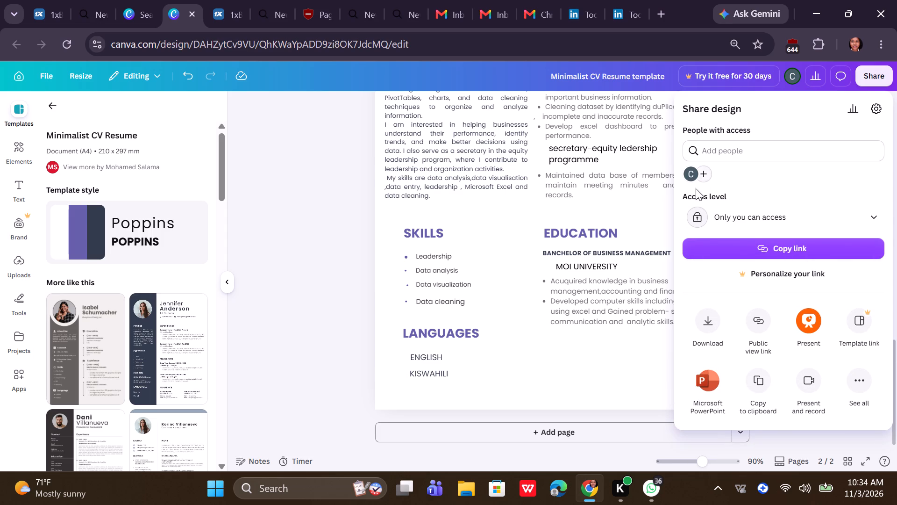
{"action": "left_click", "coordinate": [705, 321]}
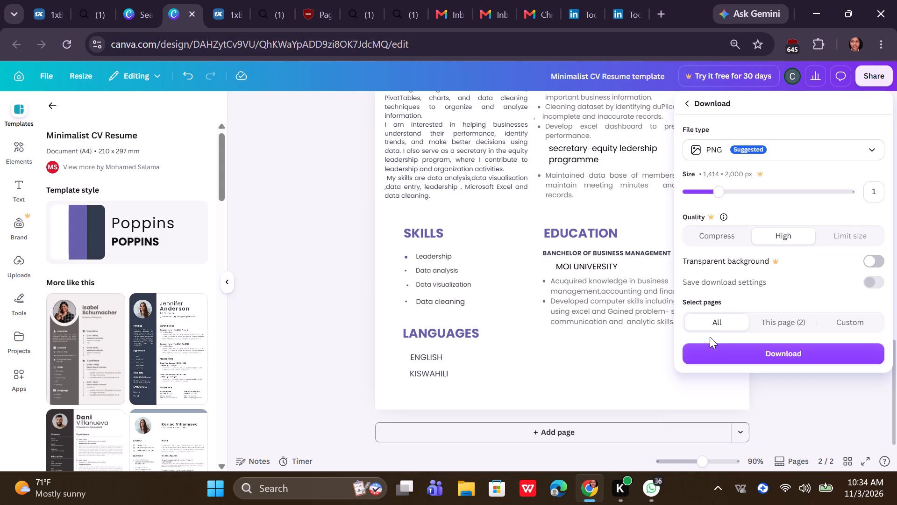
{"action": "left_click", "coordinate": [717, 348]}
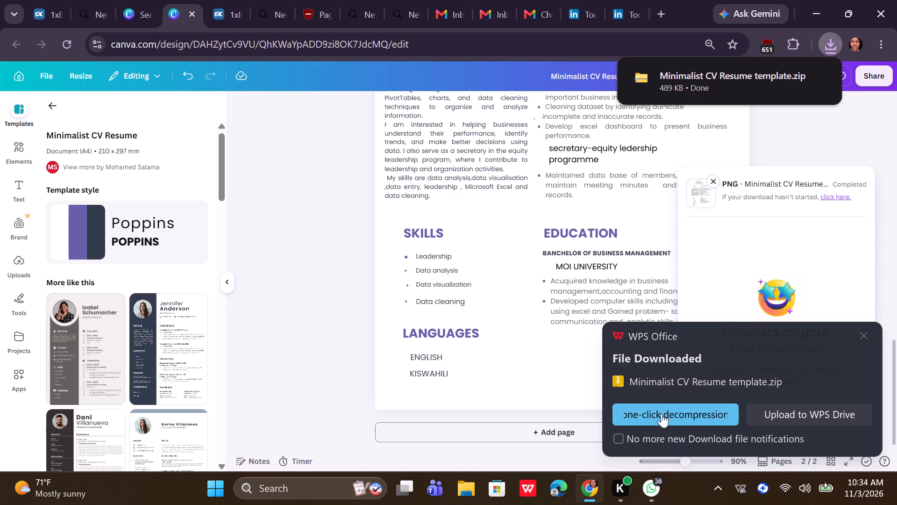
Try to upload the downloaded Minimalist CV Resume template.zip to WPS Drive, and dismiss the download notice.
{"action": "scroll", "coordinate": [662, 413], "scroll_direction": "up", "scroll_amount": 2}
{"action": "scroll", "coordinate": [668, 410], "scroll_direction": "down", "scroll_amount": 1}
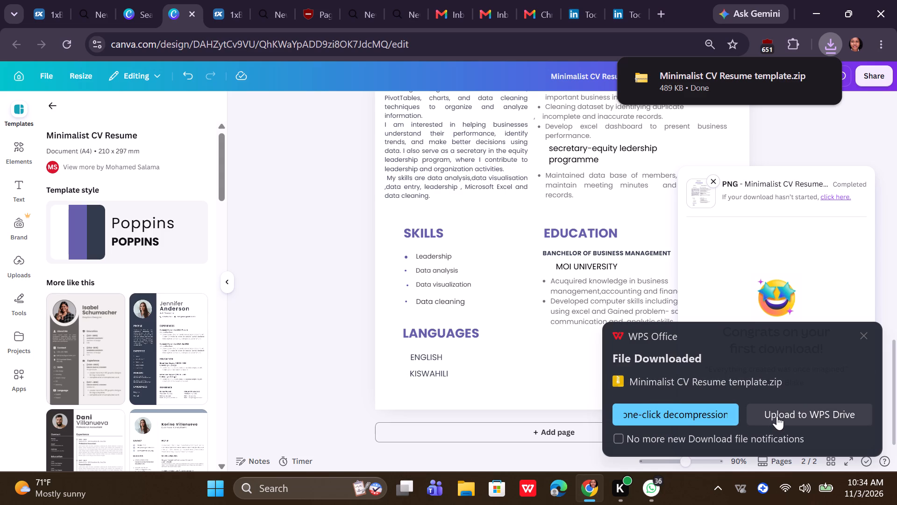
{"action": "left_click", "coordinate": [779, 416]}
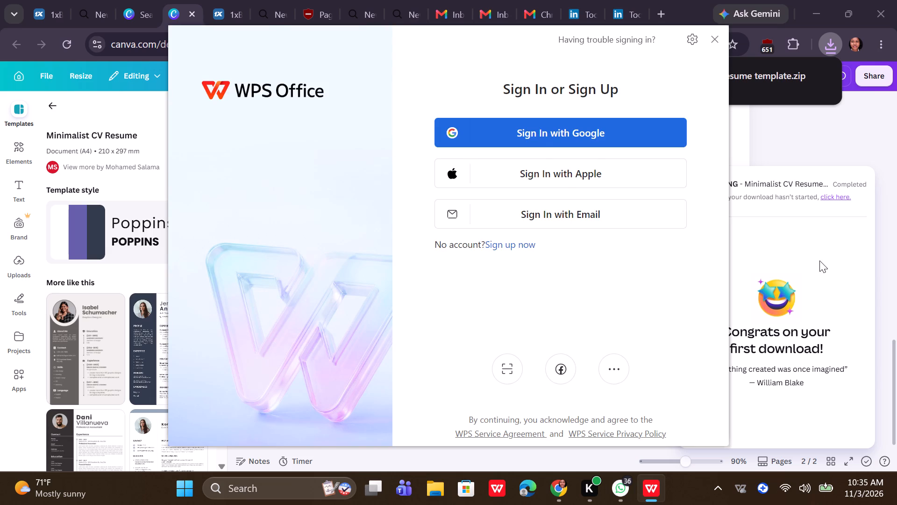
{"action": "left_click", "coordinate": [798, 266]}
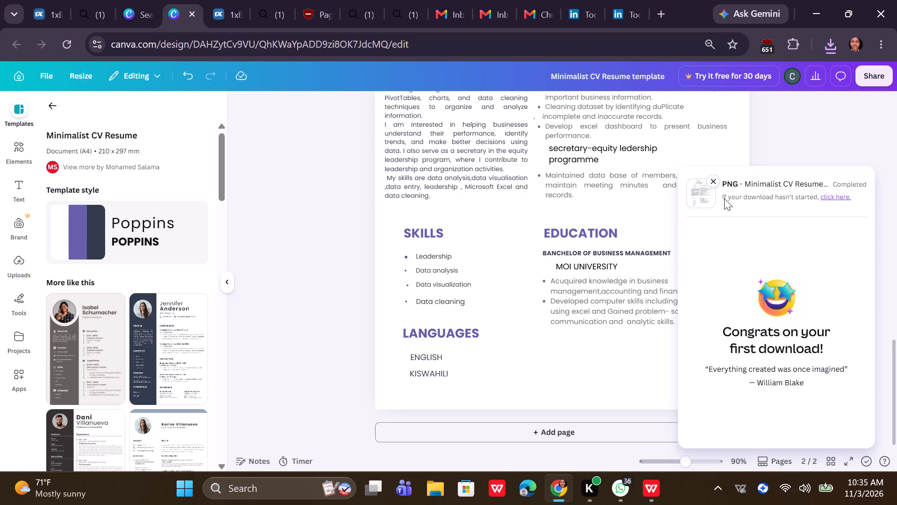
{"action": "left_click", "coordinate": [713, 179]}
Download only page 2 of the CV design as a high-quality PNG.
{"action": "left_click", "coordinate": [873, 67]}
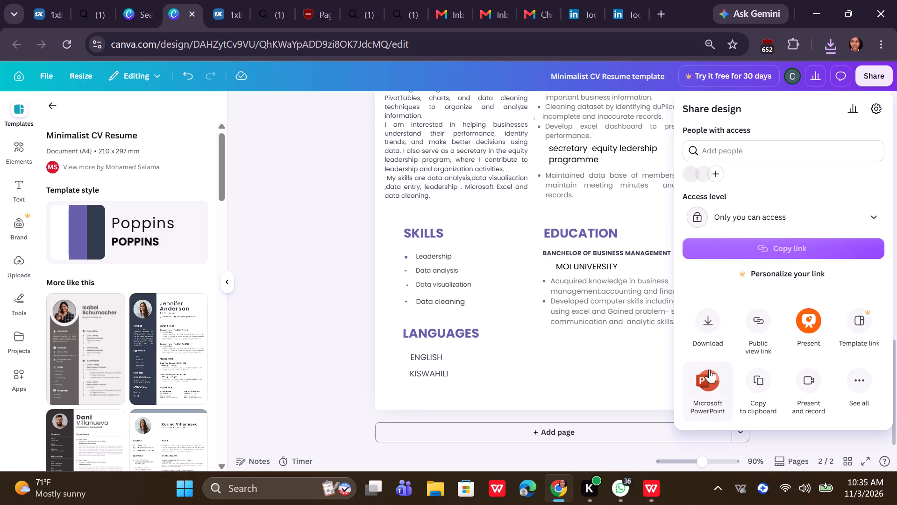
{"action": "scroll", "coordinate": [704, 319], "scroll_direction": "down", "scroll_amount": 1}
{"action": "scroll", "coordinate": [704, 319], "scroll_direction": "up", "scroll_amount": 1}
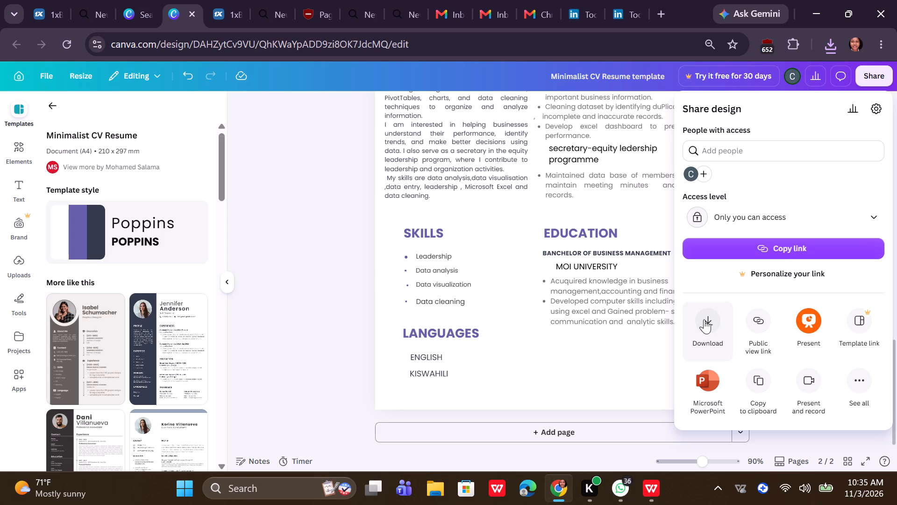
{"action": "left_click", "coordinate": [704, 317]}
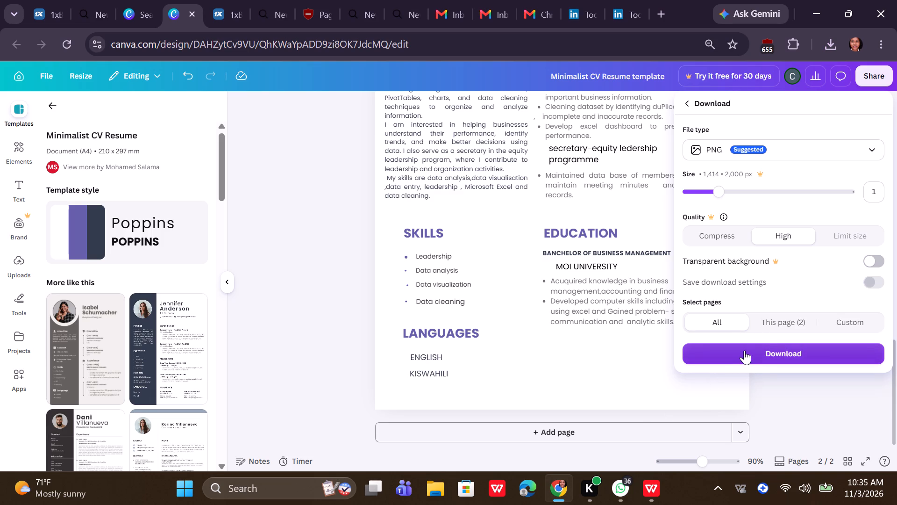
{"action": "left_click", "coordinate": [774, 317]}
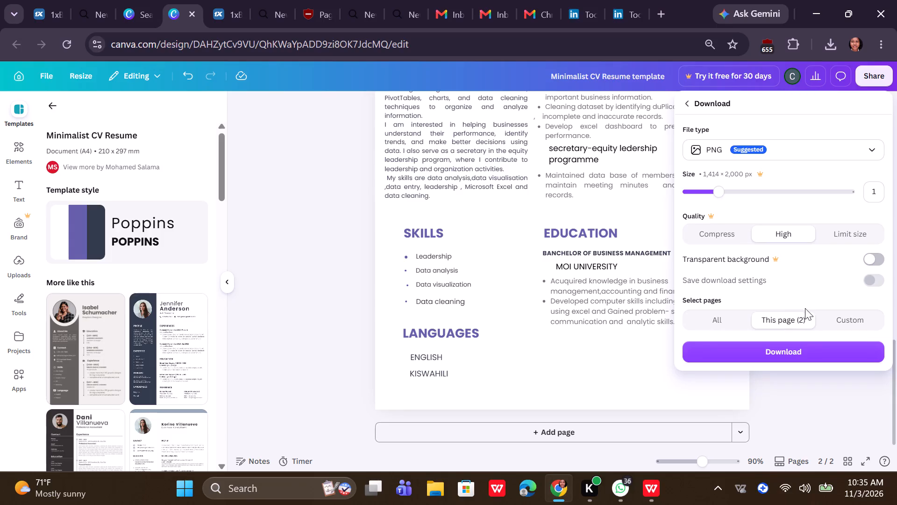
{"action": "left_click", "coordinate": [801, 320]}
{"action": "scroll", "coordinate": [631, 376], "scroll_direction": "down", "scroll_amount": 4}
{"action": "scroll", "coordinate": [631, 376], "scroll_direction": "up", "scroll_amount": 8}
{"action": "scroll", "coordinate": [490, 322], "scroll_direction": "down", "scroll_amount": 4}
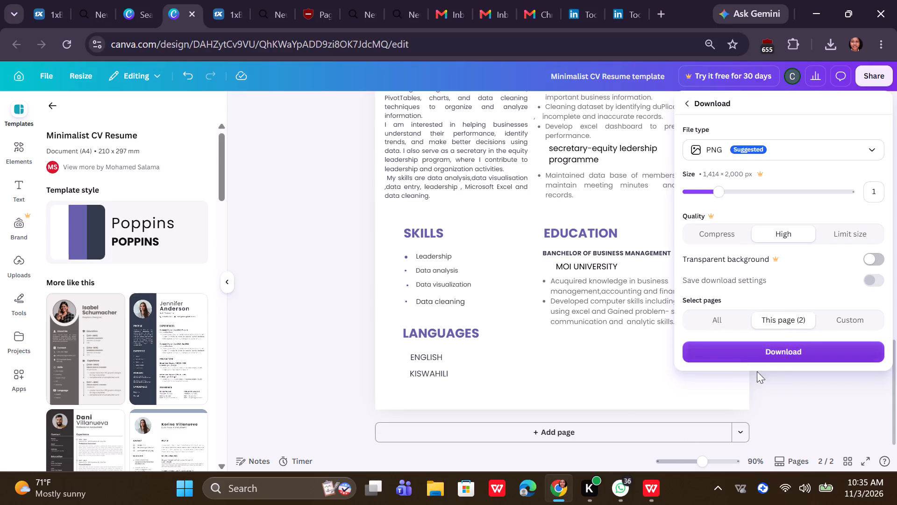
{"action": "left_click", "coordinate": [790, 350]}
{"action": "scroll", "coordinate": [554, 361], "scroll_direction": "down", "scroll_amount": 2}
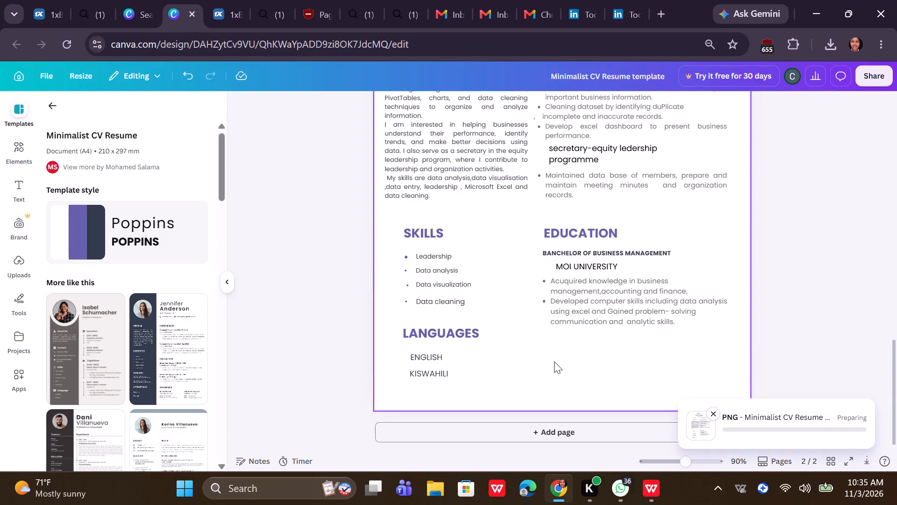
{"action": "scroll", "coordinate": [554, 361], "scroll_direction": "down", "scroll_amount": 1}
{"action": "scroll", "coordinate": [554, 361], "scroll_direction": "up", "scroll_amount": 7}
{"action": "scroll", "coordinate": [554, 359], "scroll_direction": "down", "scroll_amount": 1}
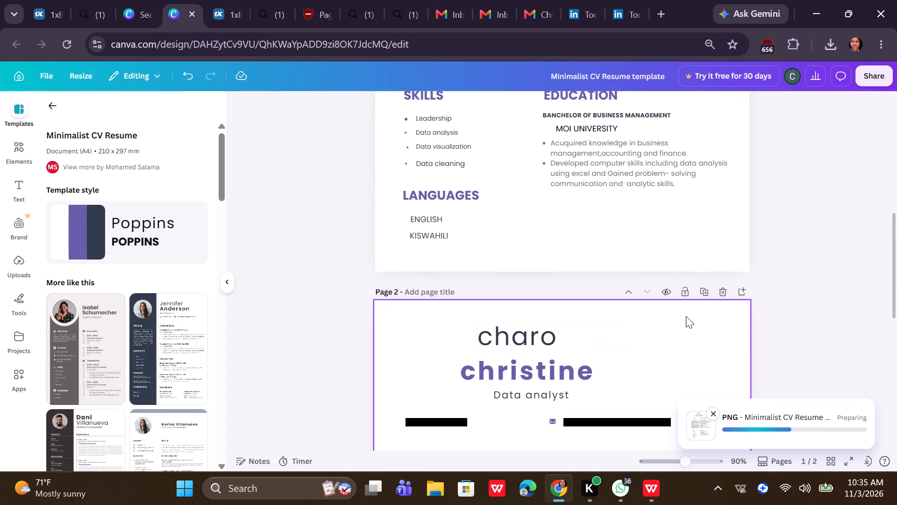
{"action": "scroll", "coordinate": [739, 321], "scroll_direction": "down", "scroll_amount": 1}
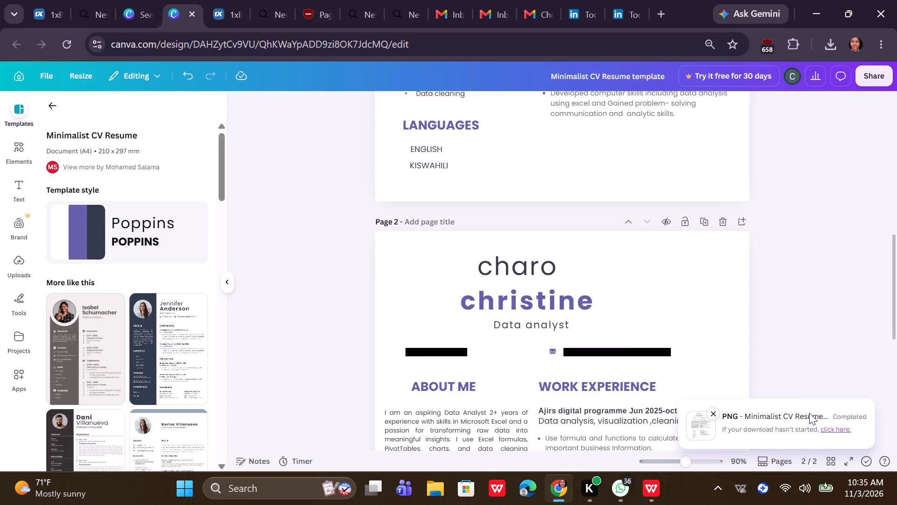
Download the page 2 PNG once more using the link in the completed download notice.
{"action": "left_click", "coordinate": [843, 427]}
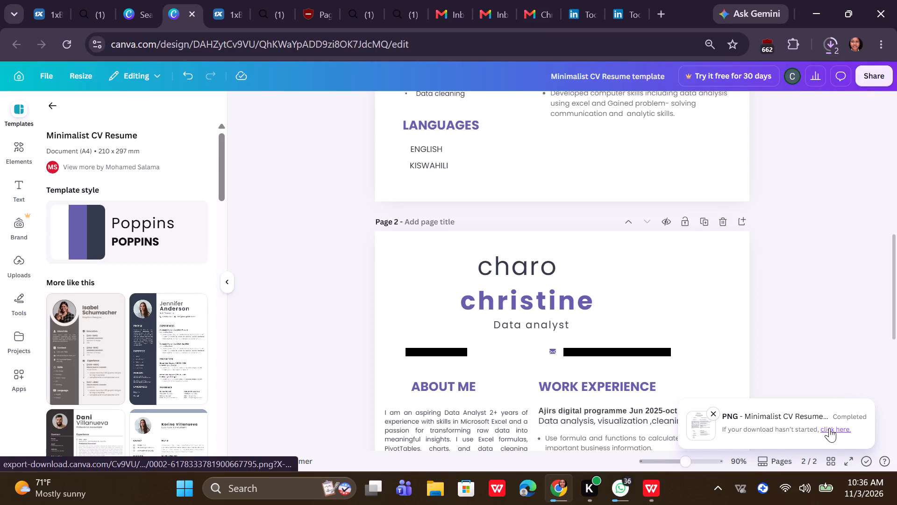
{"action": "left_click", "coordinate": [783, 423]}
{"action": "triple_click", "coordinate": [783, 423]}
{"action": "left_click_drag", "start_coordinate": [784, 422], "coordinate": [776, 427]}
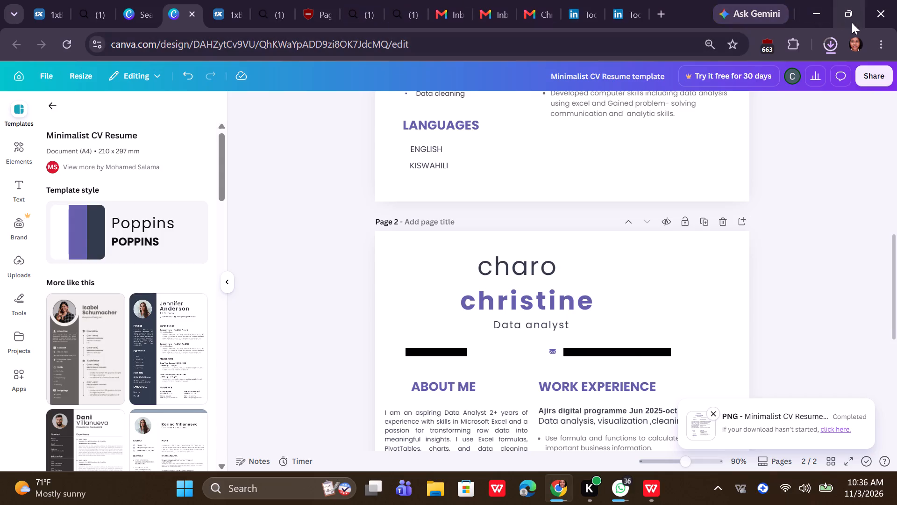
Check the browser's recent download history for the saved CV files.
{"action": "left_click", "coordinate": [832, 46]}
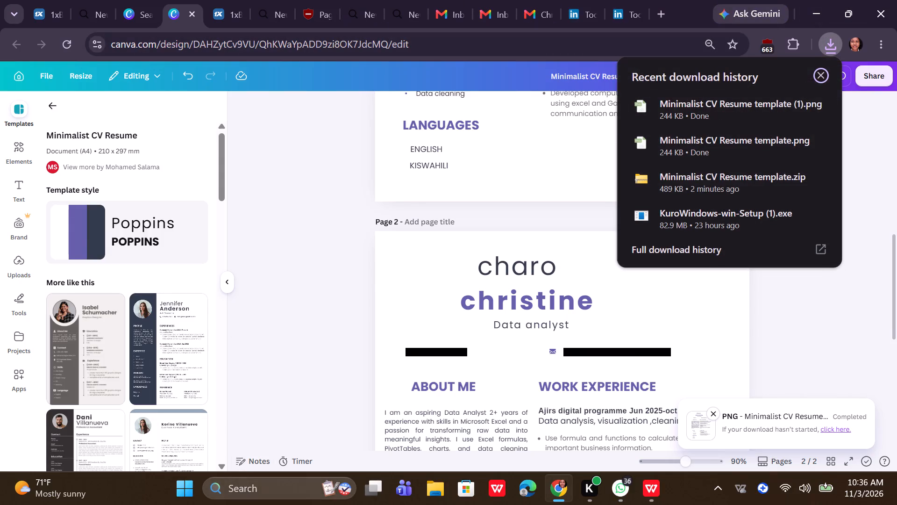
{"action": "left_click", "coordinate": [190, 489]}
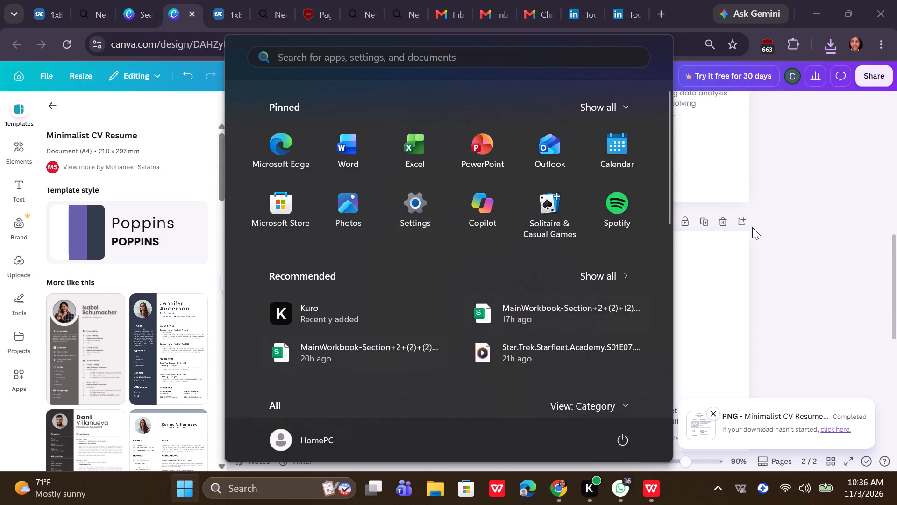
{"action": "left_click", "coordinate": [896, 189]}
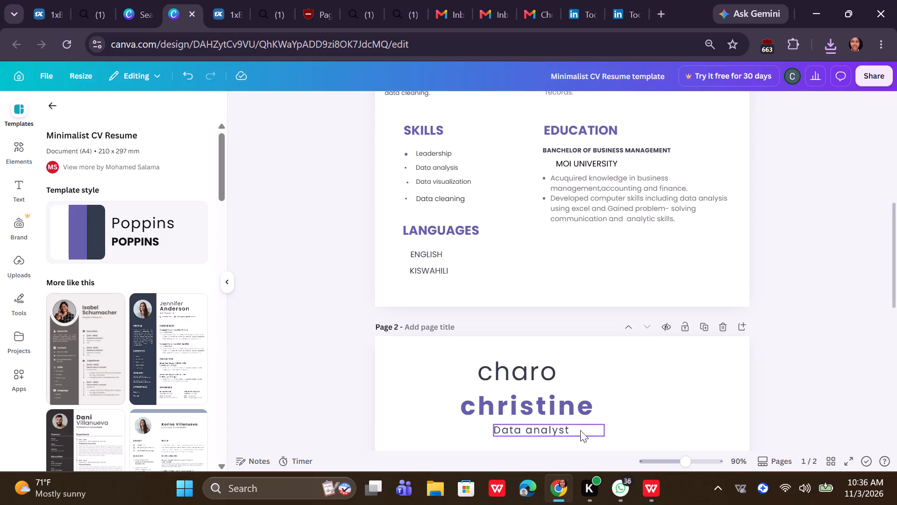
Delete the duplicate page 2 from the CV design.
{"action": "left_click", "coordinate": [721, 327]}
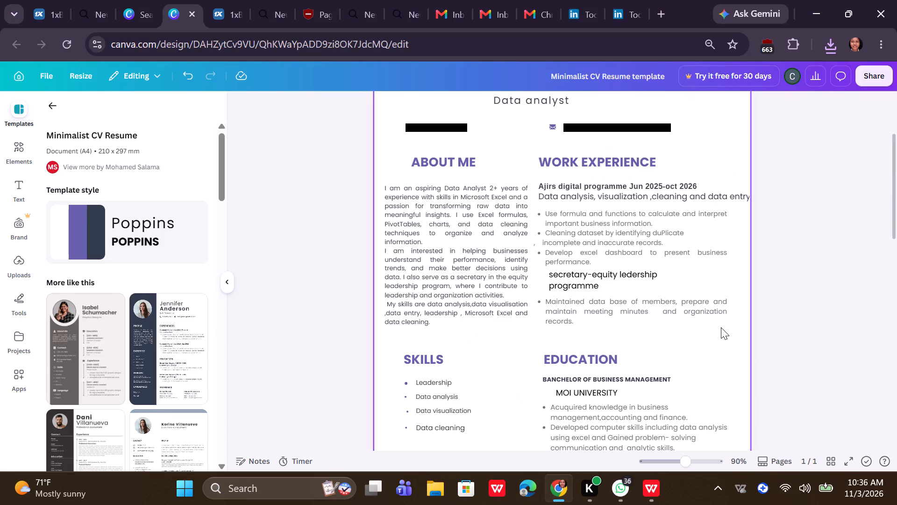
{"action": "scroll", "coordinate": [693, 308], "scroll_direction": "up", "scroll_amount": 7}
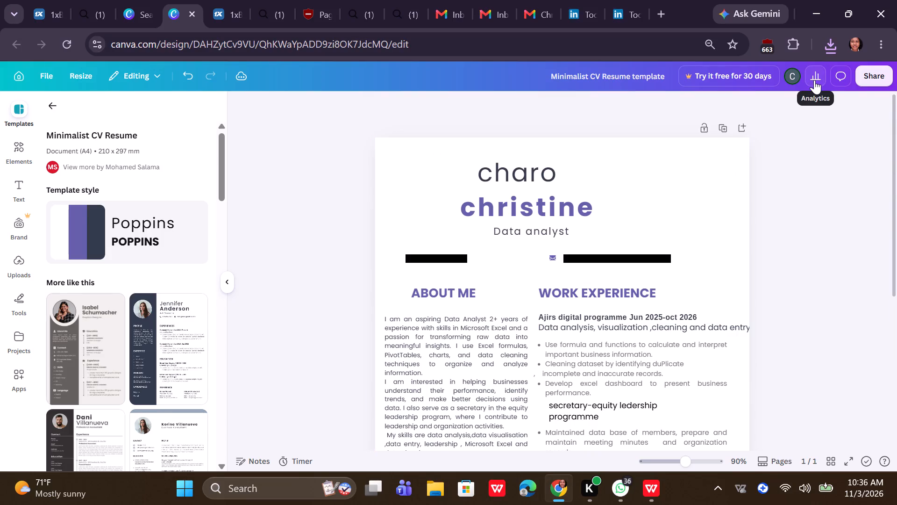
{"action": "left_click_drag", "start_coordinate": [818, 71], "coordinate": [819, 61]}
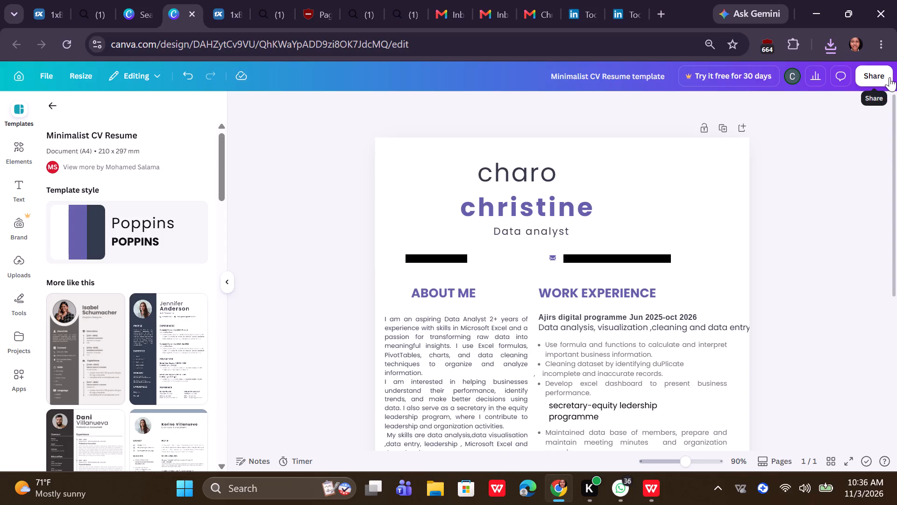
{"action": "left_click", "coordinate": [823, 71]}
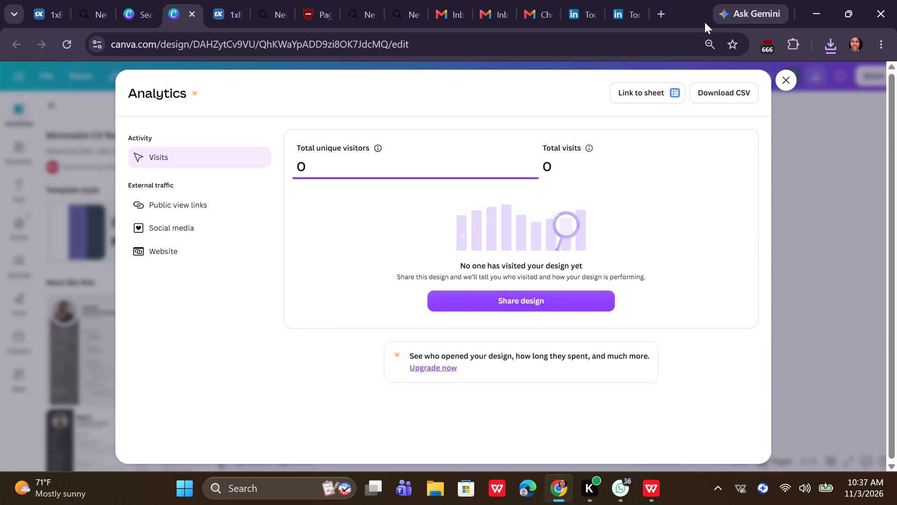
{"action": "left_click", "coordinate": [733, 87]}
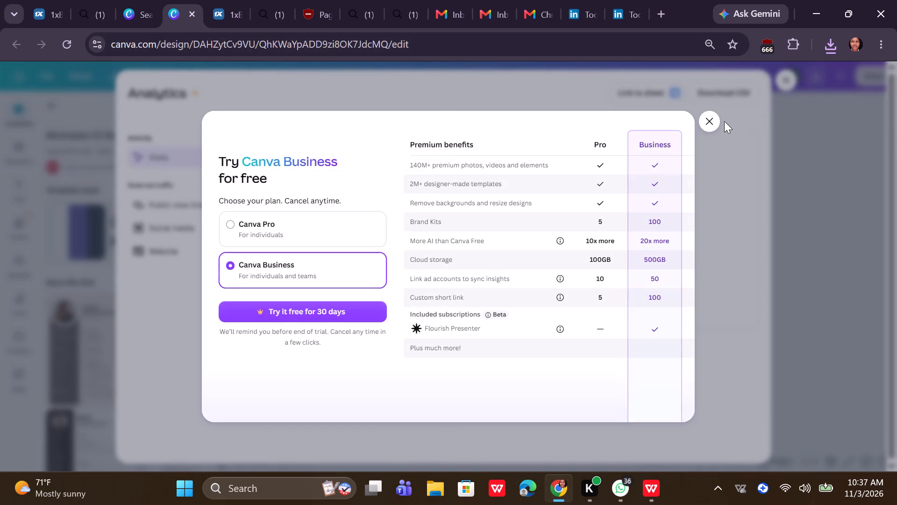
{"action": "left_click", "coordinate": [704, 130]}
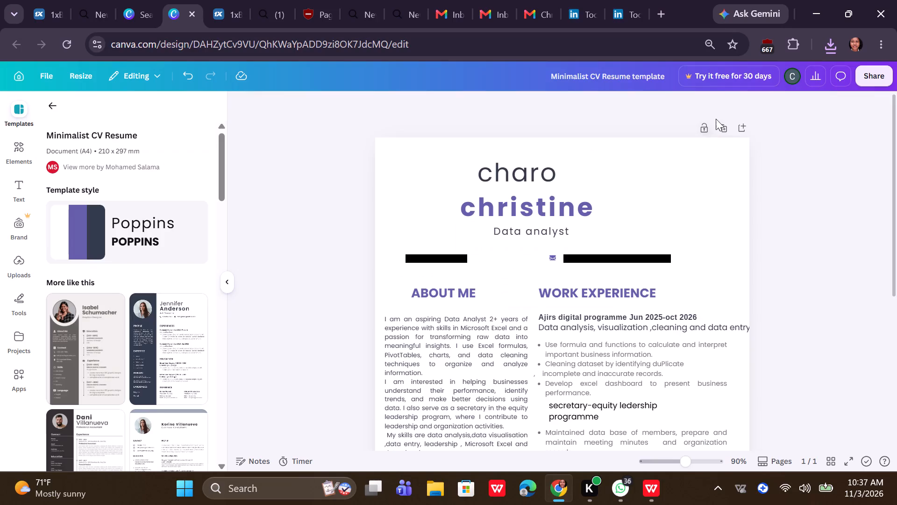
Download the CV design as a PDF using the Digital preset, leaving the advanced options off.
{"action": "left_click", "coordinate": [876, 83]}
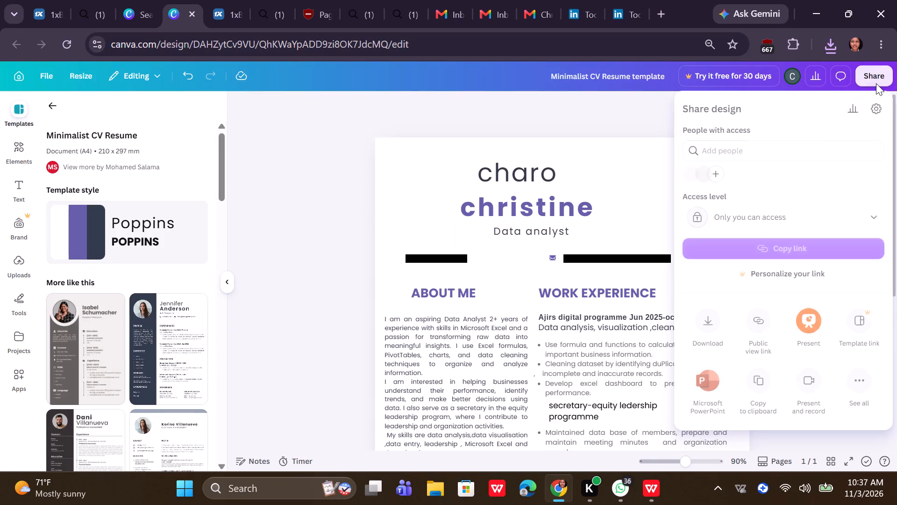
{"action": "left_click", "coordinate": [711, 326]}
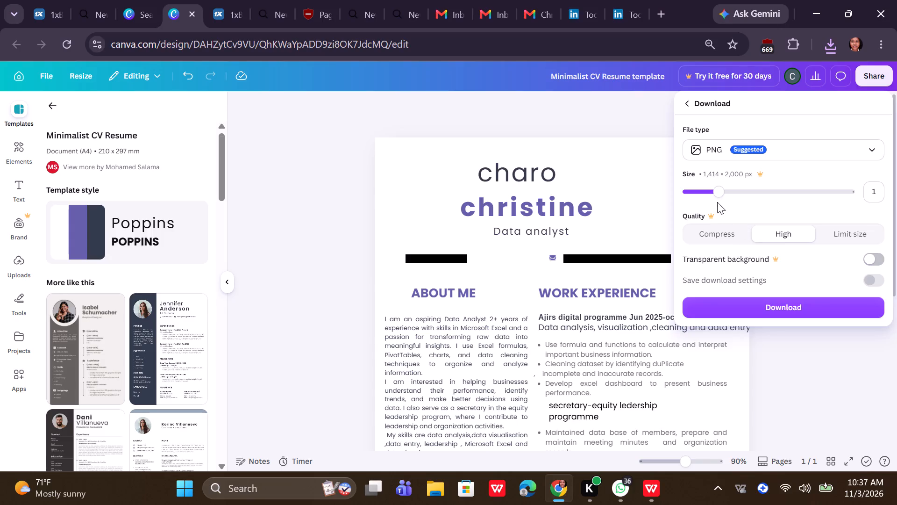
{"action": "left_click", "coordinate": [828, 144]}
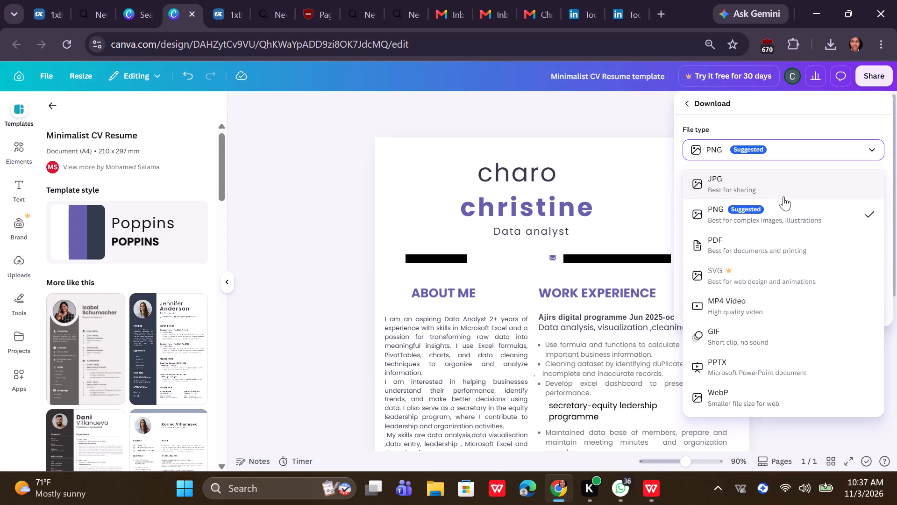
{"action": "left_click", "coordinate": [755, 247]}
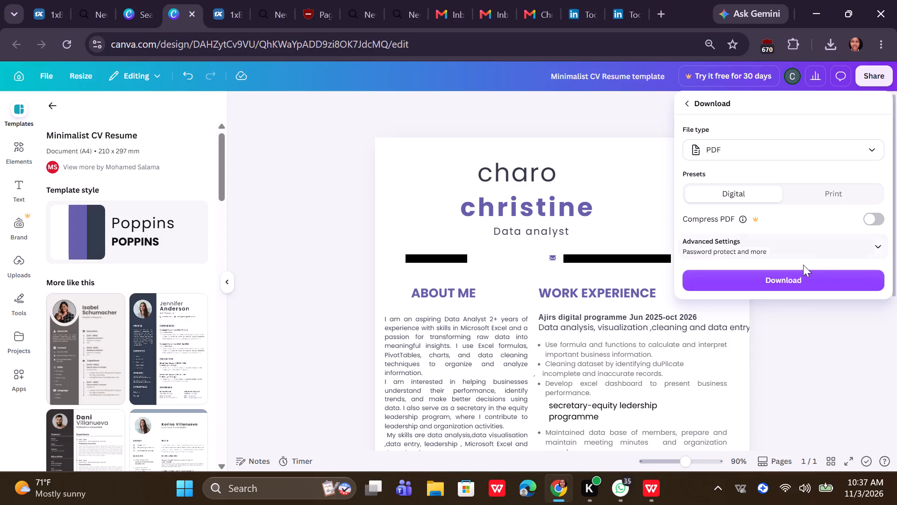
{"action": "left_click", "coordinate": [828, 252]}
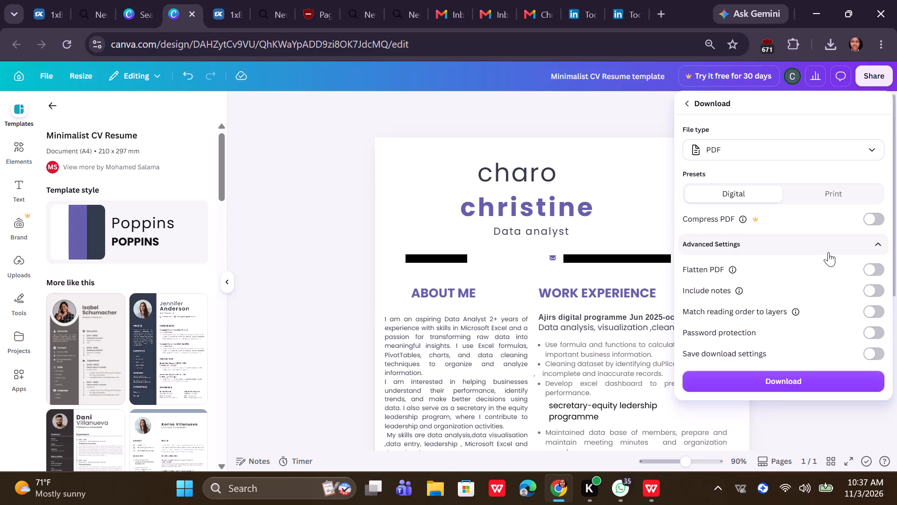
{"action": "scroll", "coordinate": [813, 259], "scroll_direction": "down", "scroll_amount": 1}
{"action": "left_click", "coordinate": [776, 386]}
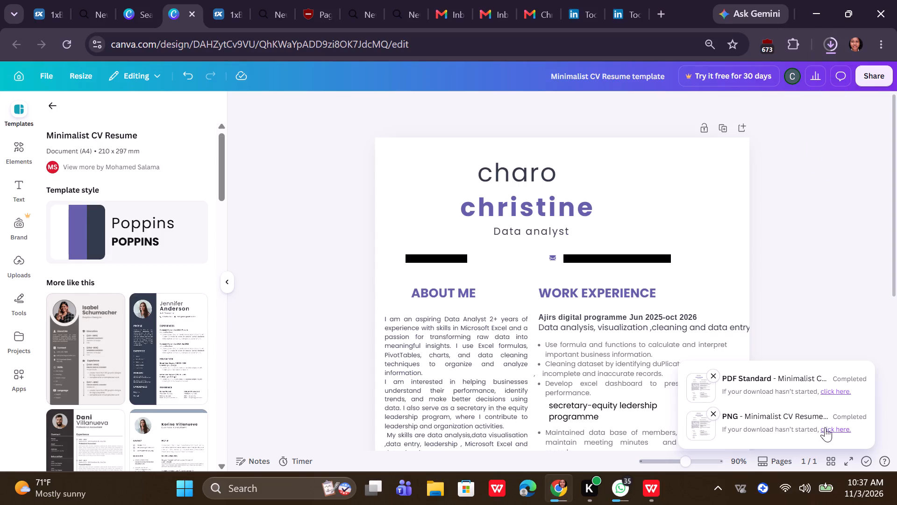
Download the CV PDF once more using the link in the completed download notice.
{"action": "left_click", "coordinate": [828, 390]}
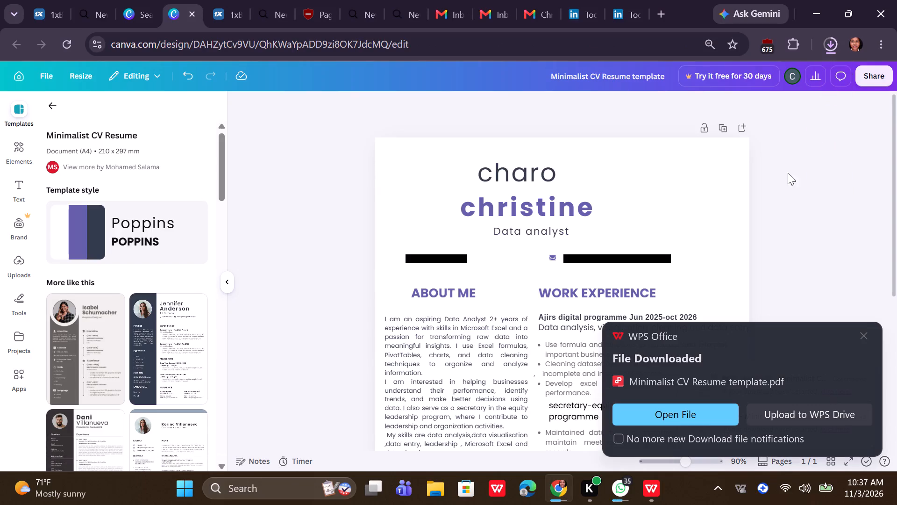
Open the downloaded CV PDF from the Downloads folder in File Explorer and review its page from start to end.
{"action": "left_click", "coordinate": [688, 407]}
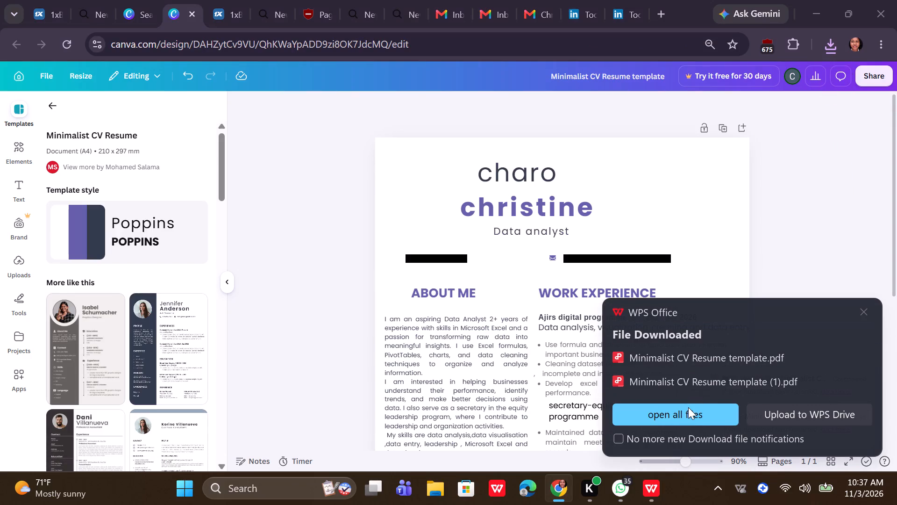
{"action": "left_click", "coordinate": [663, 418]}
{"action": "left_click", "coordinate": [439, 496]}
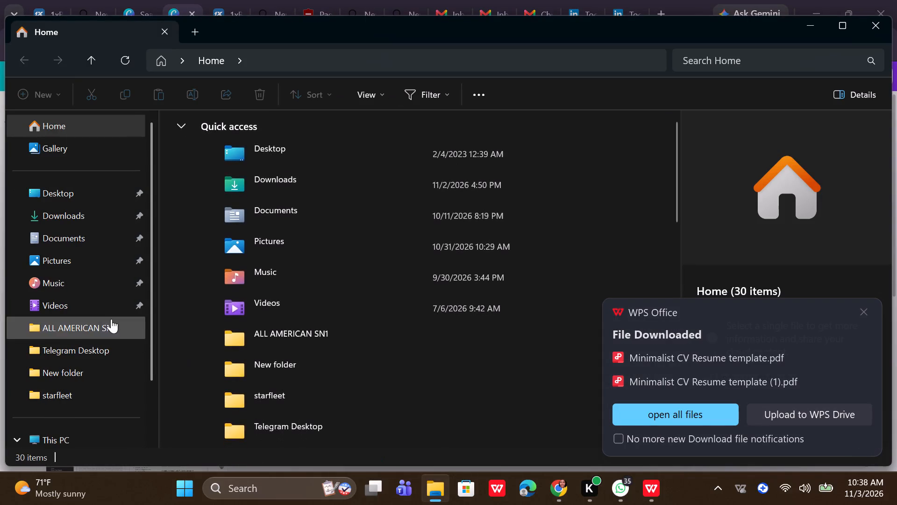
{"action": "left_click", "coordinate": [90, 209]}
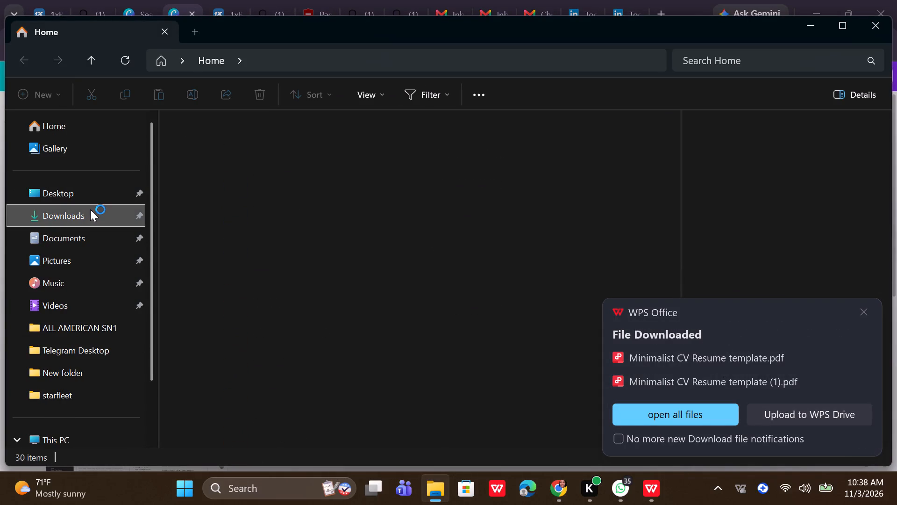
{"action": "double_click", "coordinate": [228, 163]}
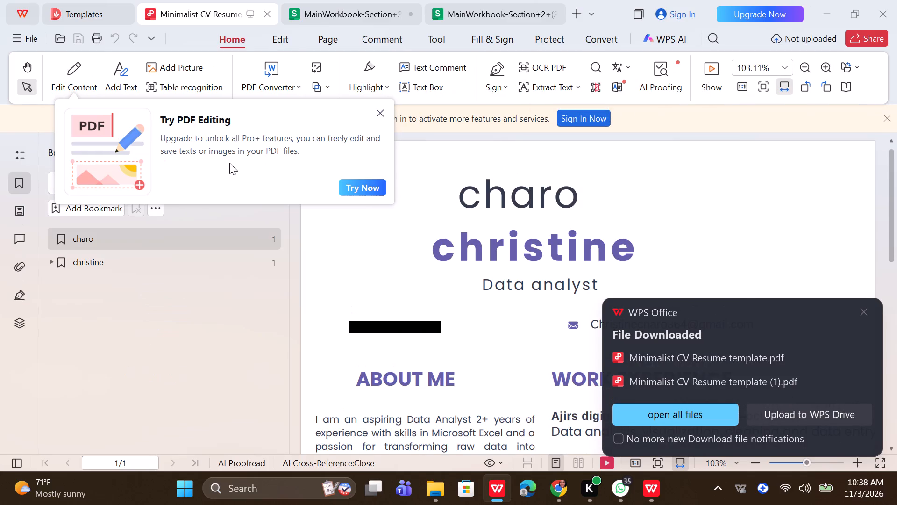
{"action": "scroll", "coordinate": [444, 223], "scroll_direction": "down", "scroll_amount": 6}
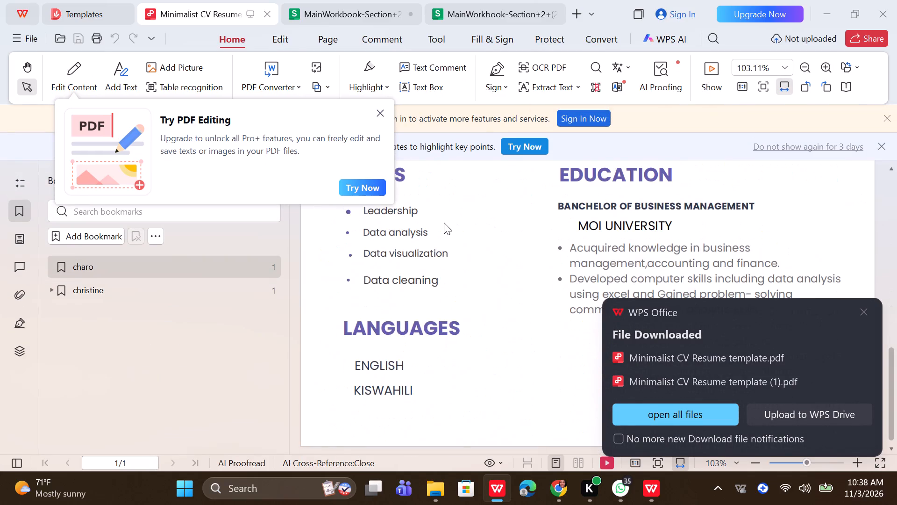
{"action": "scroll", "coordinate": [444, 223], "scroll_direction": "down", "scroll_amount": 2}
{"action": "scroll", "coordinate": [444, 223], "scroll_direction": "up", "scroll_amount": 7}
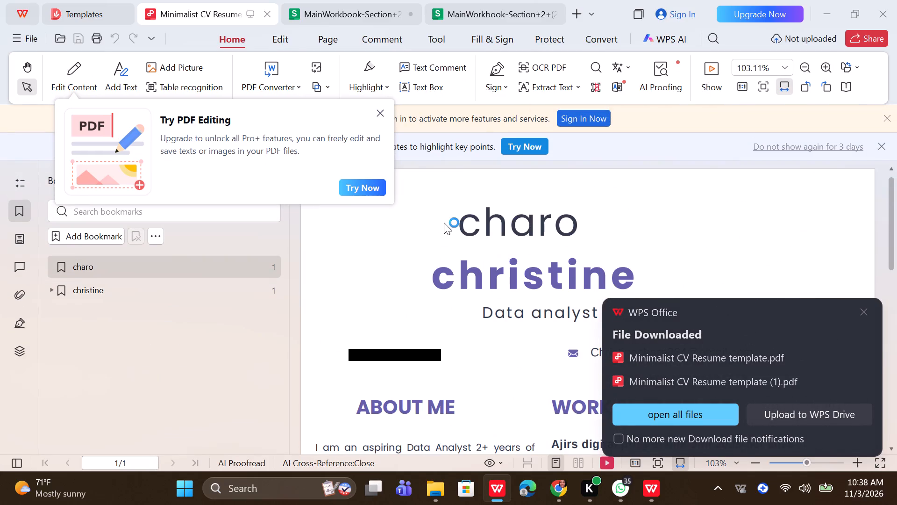
{"action": "scroll", "coordinate": [444, 223], "scroll_direction": "down", "scroll_amount": 4}
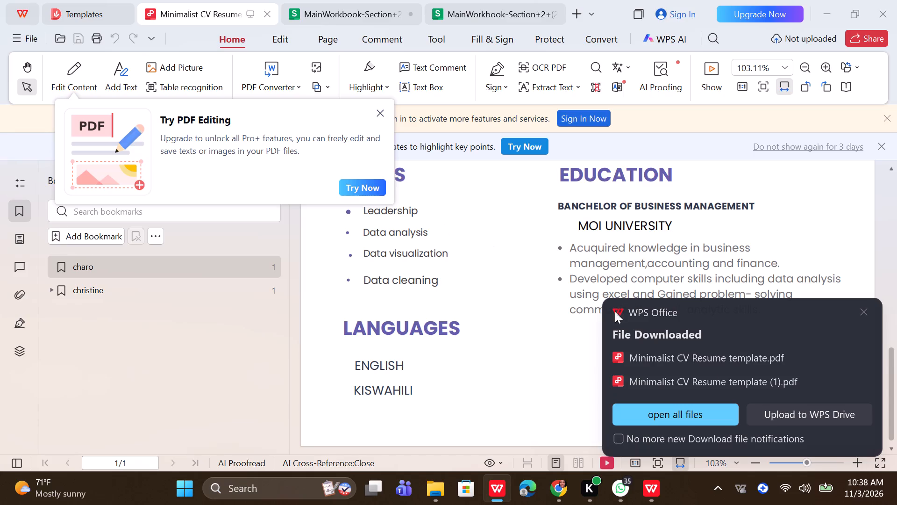
Switch back to the CV design in Chrome and open its share options.
{"action": "left_click", "coordinate": [564, 491]}
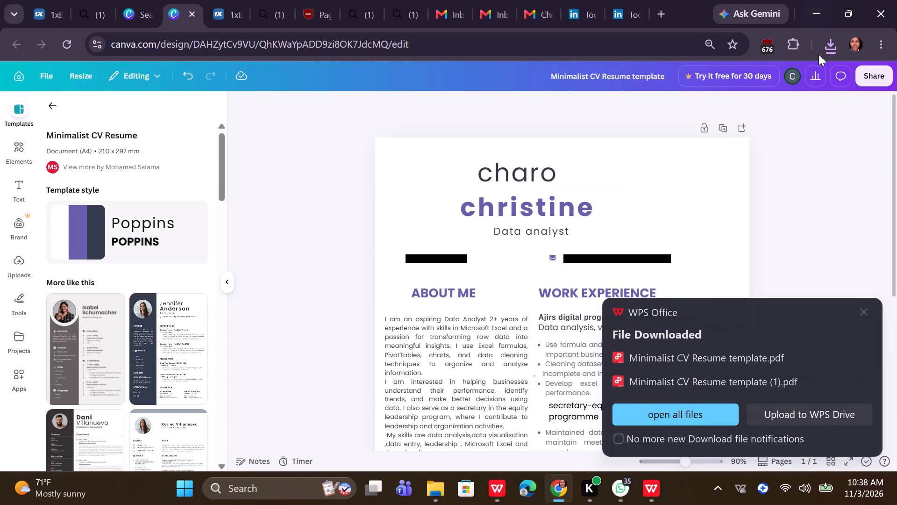
{"action": "left_click", "coordinate": [838, 78]}
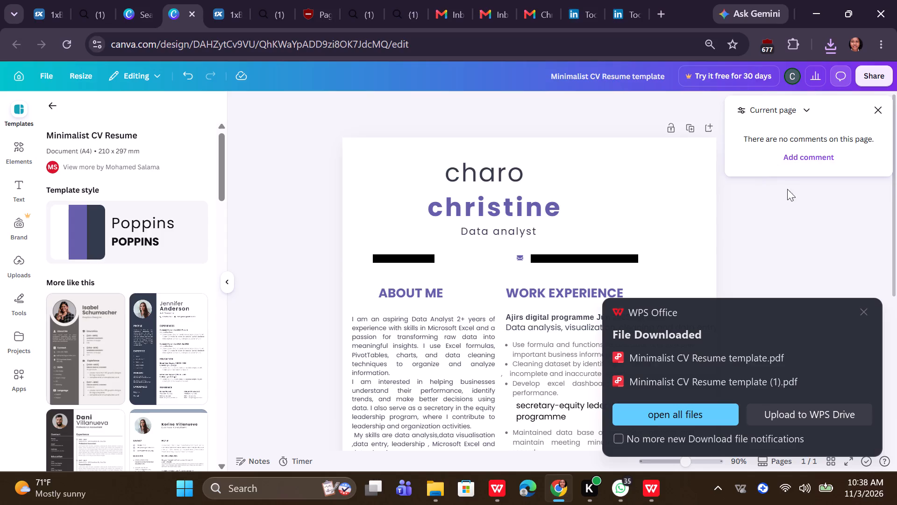
{"action": "left_click", "coordinate": [787, 201]}
{"action": "left_click", "coordinate": [869, 75]}
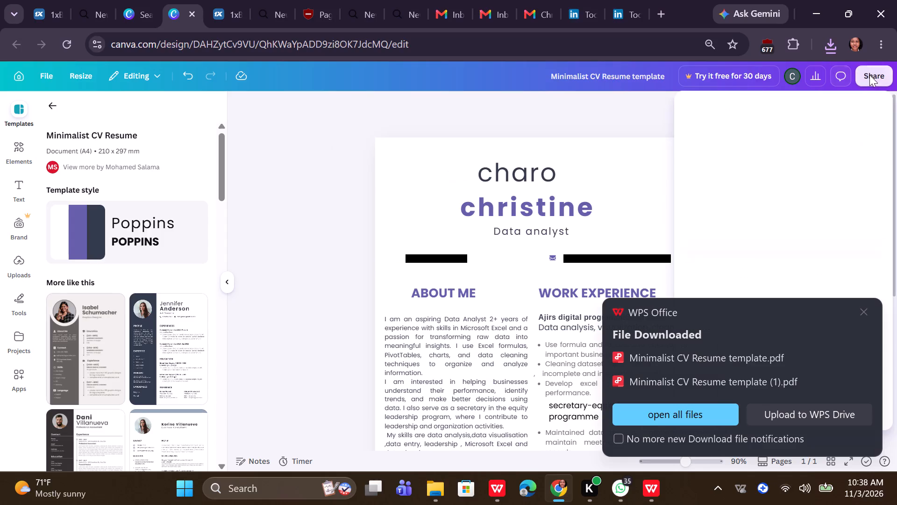
{"action": "scroll", "coordinate": [756, 223], "scroll_direction": "down", "scroll_amount": 2}
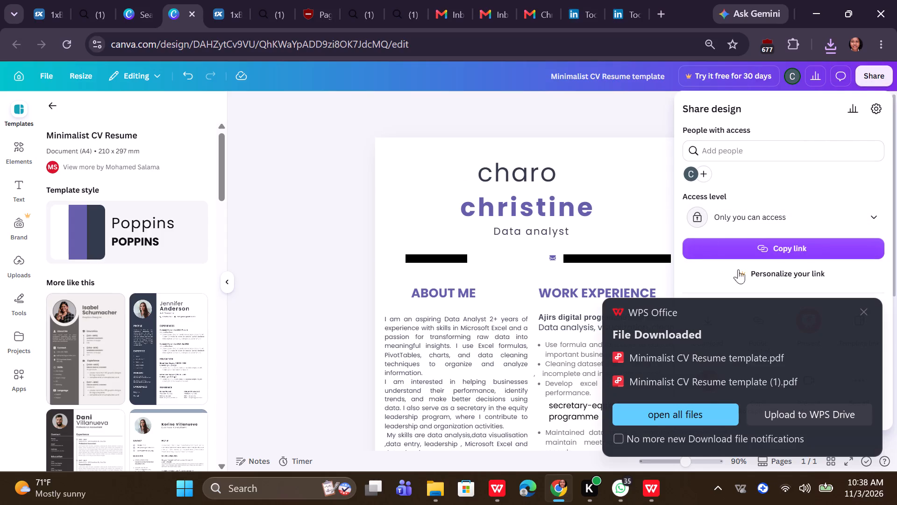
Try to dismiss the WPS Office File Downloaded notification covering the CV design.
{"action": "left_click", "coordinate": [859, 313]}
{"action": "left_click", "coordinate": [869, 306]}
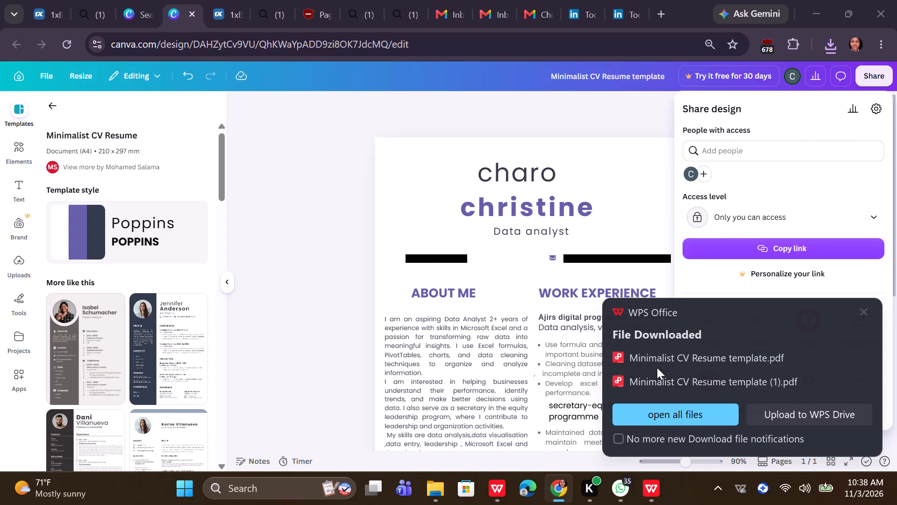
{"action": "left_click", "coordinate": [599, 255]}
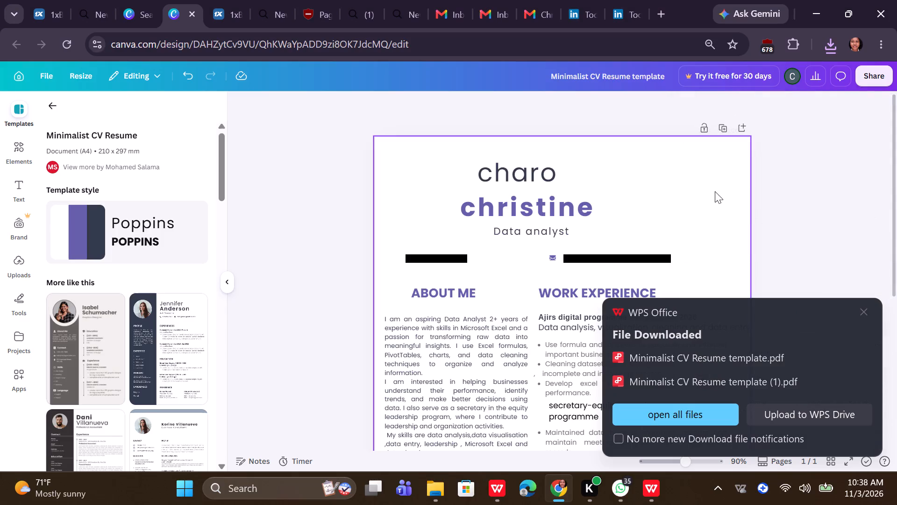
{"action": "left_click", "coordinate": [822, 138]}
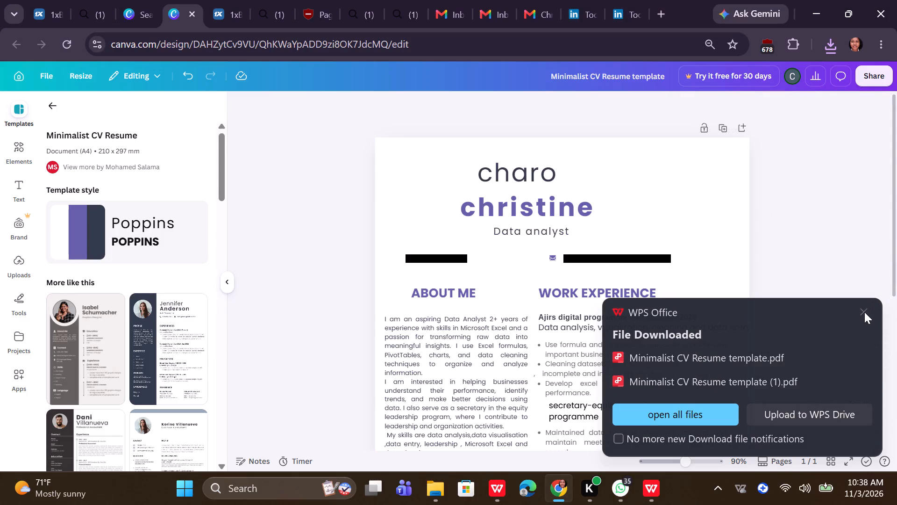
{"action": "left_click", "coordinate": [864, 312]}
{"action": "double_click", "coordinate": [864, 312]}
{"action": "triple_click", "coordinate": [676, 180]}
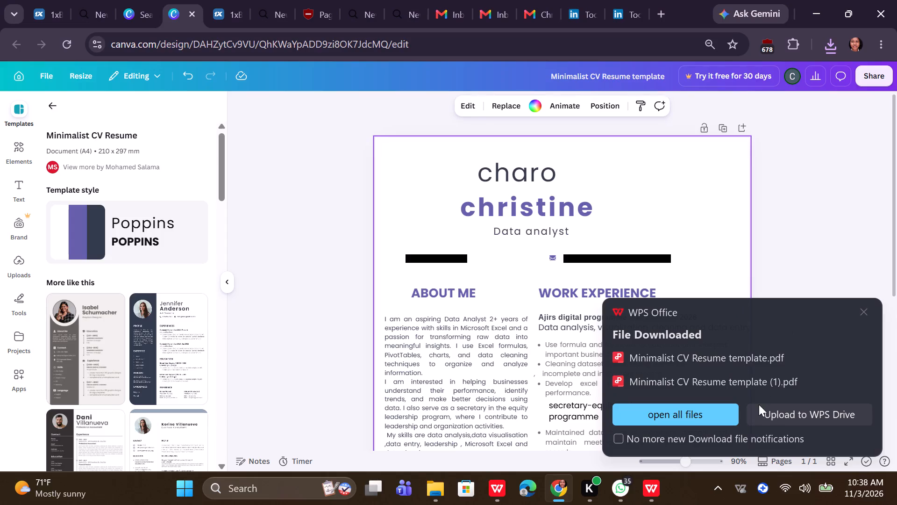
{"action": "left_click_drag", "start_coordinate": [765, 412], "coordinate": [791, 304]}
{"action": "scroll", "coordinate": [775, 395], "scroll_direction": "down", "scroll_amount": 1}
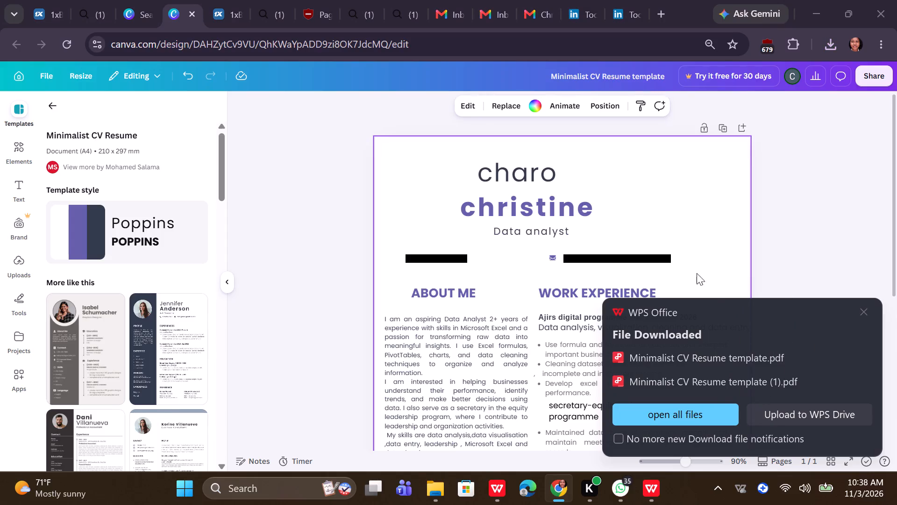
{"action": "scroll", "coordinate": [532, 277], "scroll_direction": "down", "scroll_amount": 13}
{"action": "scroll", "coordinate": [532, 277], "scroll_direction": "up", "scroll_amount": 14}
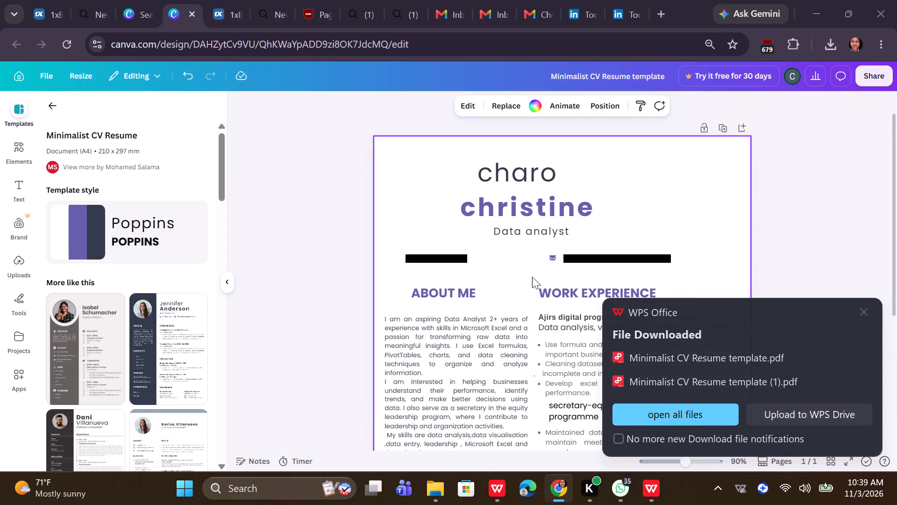
Open the share options of the CV design again.
{"action": "left_click", "coordinate": [873, 75]}
{"action": "scroll", "coordinate": [807, 197], "scroll_direction": "down", "scroll_amount": 4}
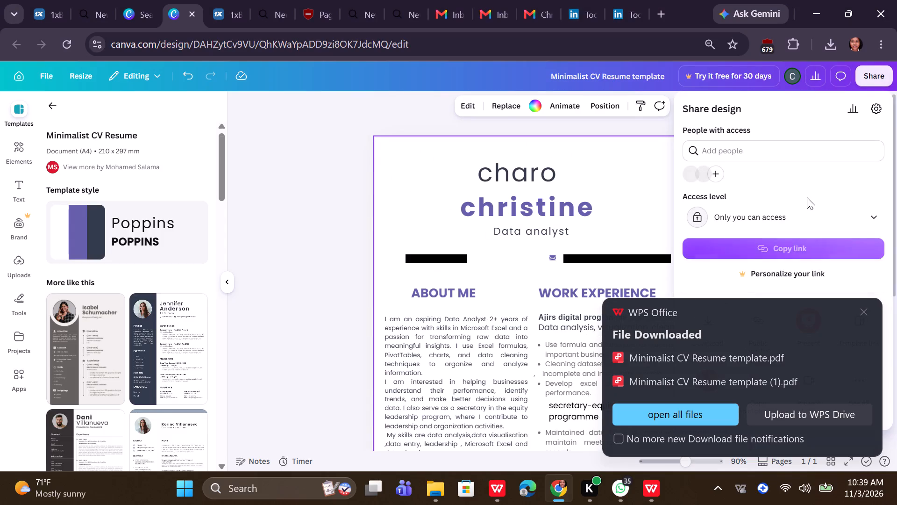
{"action": "scroll", "coordinate": [807, 197], "scroll_direction": "down", "scroll_amount": 1}
Dismiss the WPS Office login window and the File Downloaded notification covering the CV design's share options.
{"action": "left_click", "coordinate": [817, 417]}
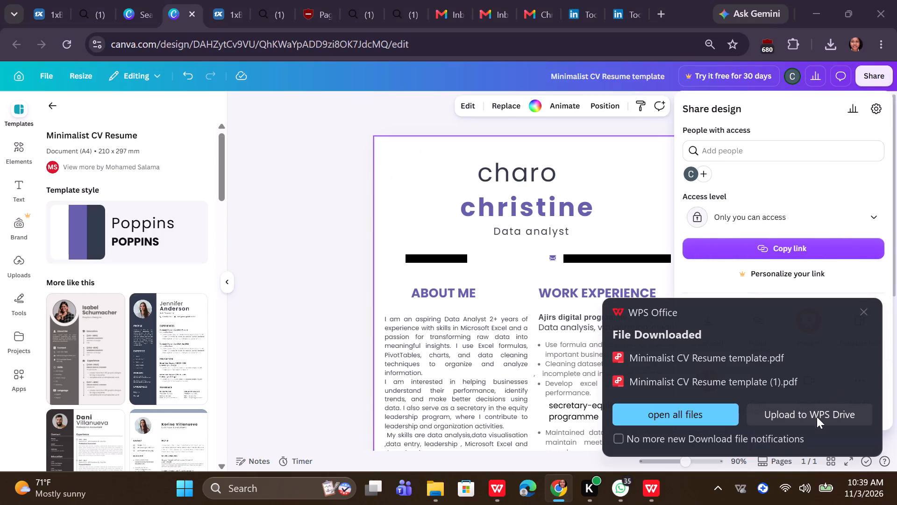
{"action": "left_click", "coordinate": [690, 411]}
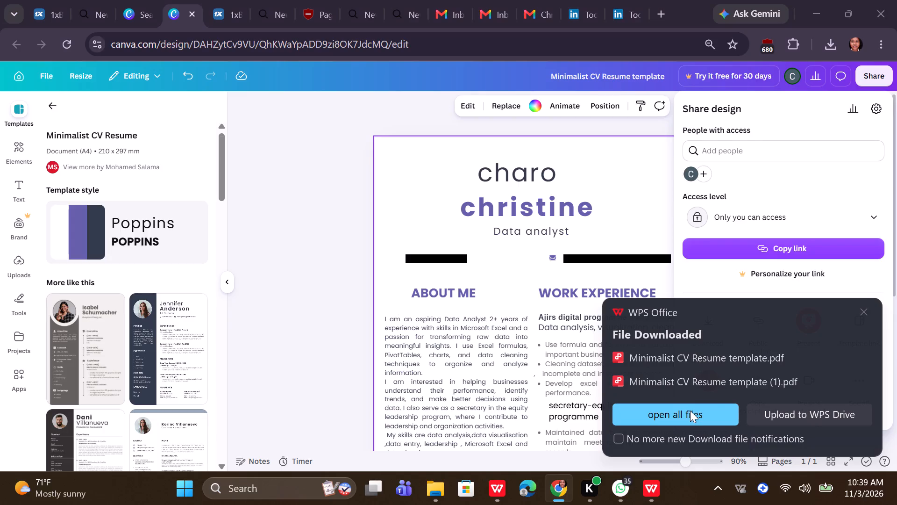
{"action": "triple_click", "coordinate": [690, 411]}
{"action": "left_click", "coordinate": [690, 411]}
{"action": "left_click_drag", "start_coordinate": [690, 411], "coordinate": [668, 412]}
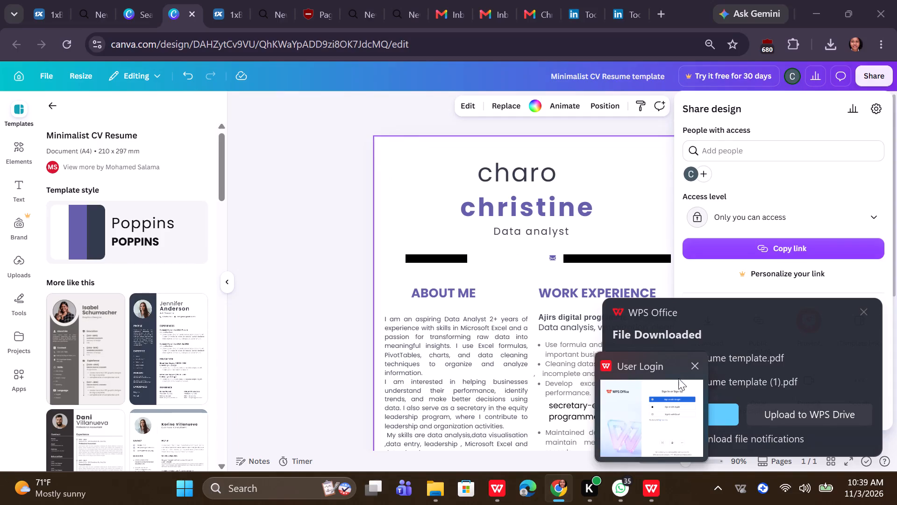
{"action": "left_click", "coordinate": [694, 367]}
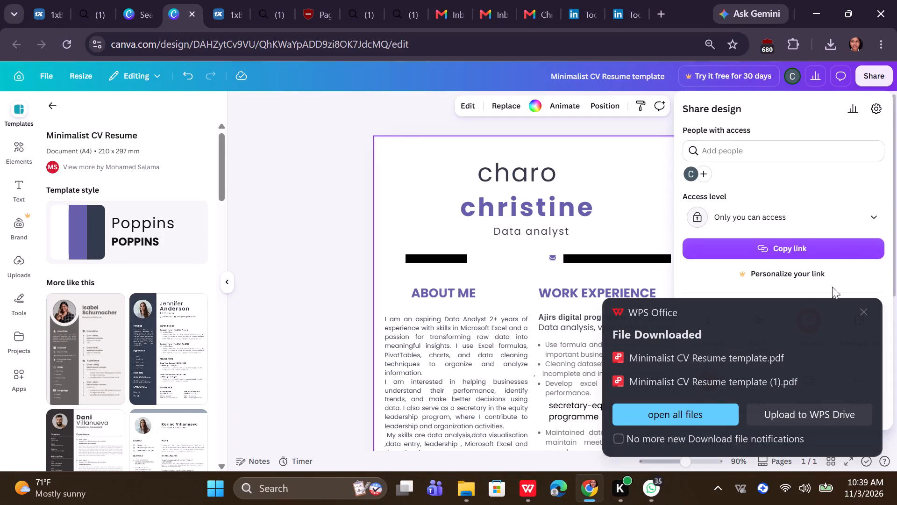
{"action": "left_click", "coordinate": [862, 307]}
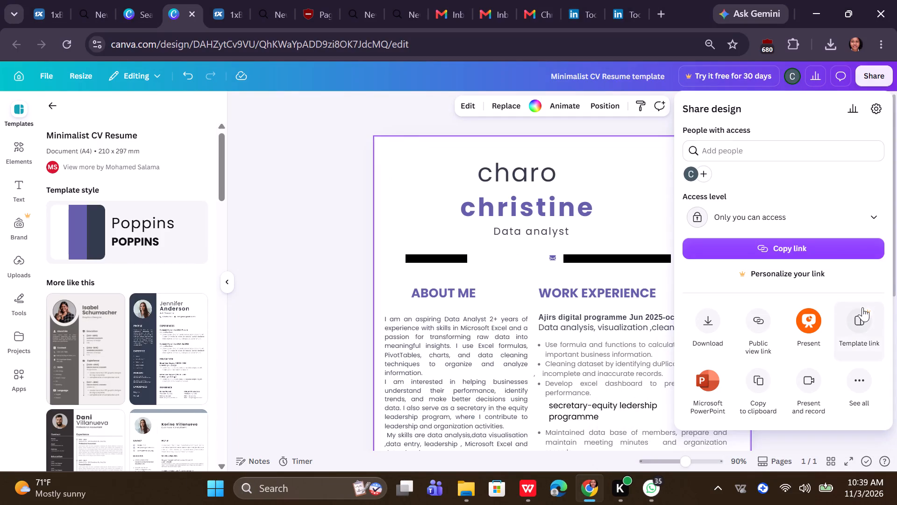
Open the CV design's download options and look over the PNG and PDF file type settings.
{"action": "left_click", "coordinate": [726, 335]}
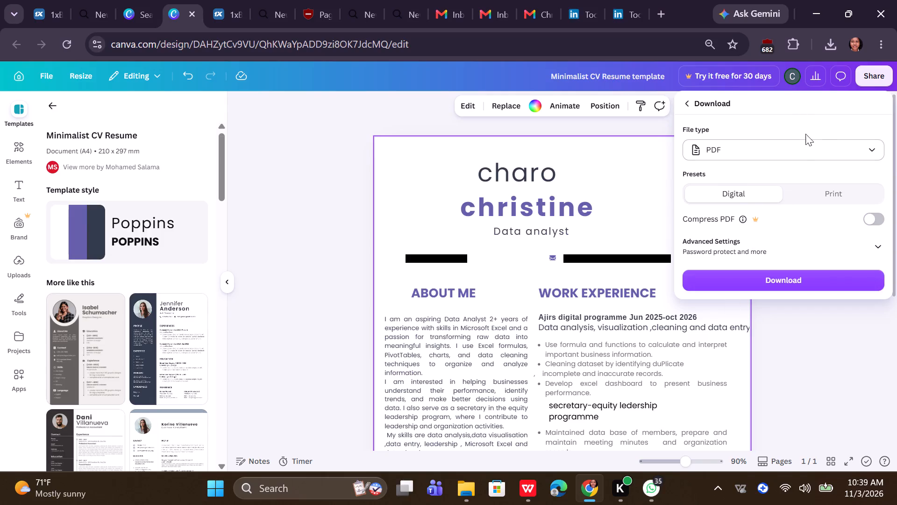
{"action": "left_click", "coordinate": [822, 154]}
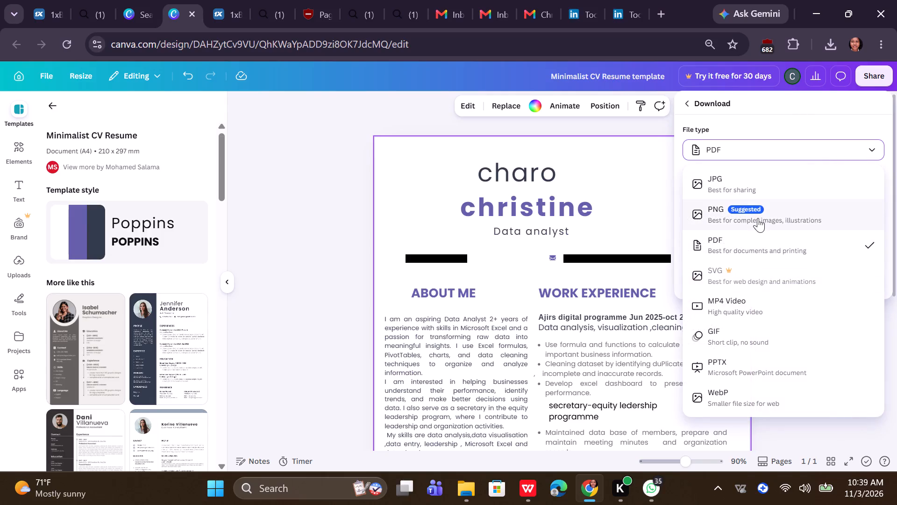
{"action": "left_click", "coordinate": [758, 218]}
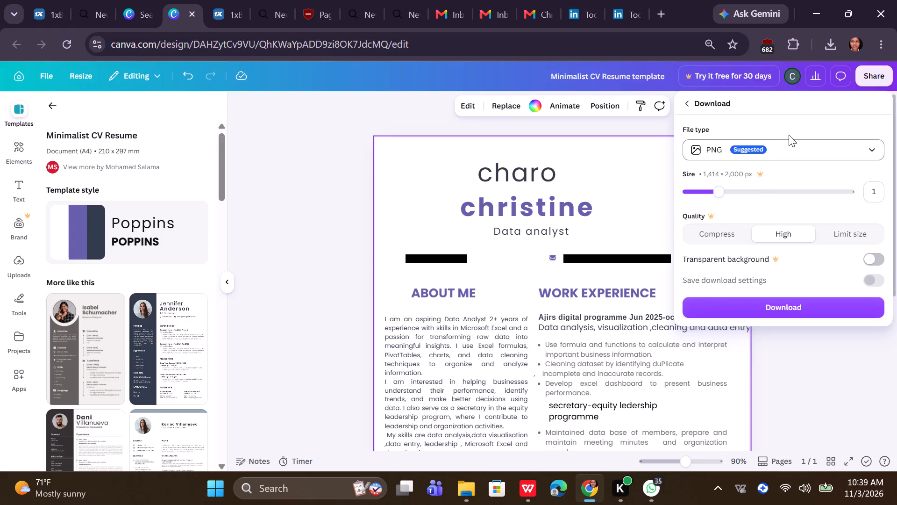
{"action": "left_click", "coordinate": [789, 142]}
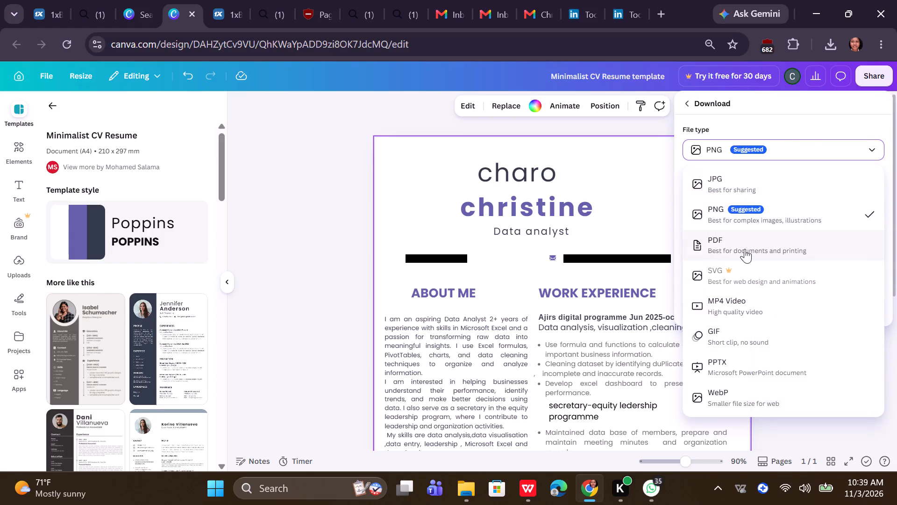
{"action": "left_click", "coordinate": [745, 249]}
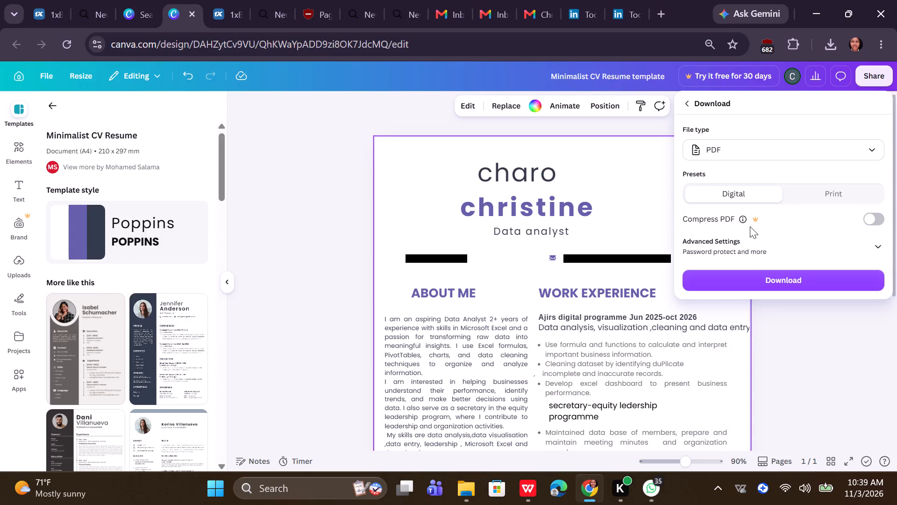
{"action": "scroll", "coordinate": [750, 226], "scroll_direction": "up", "scroll_amount": 4}
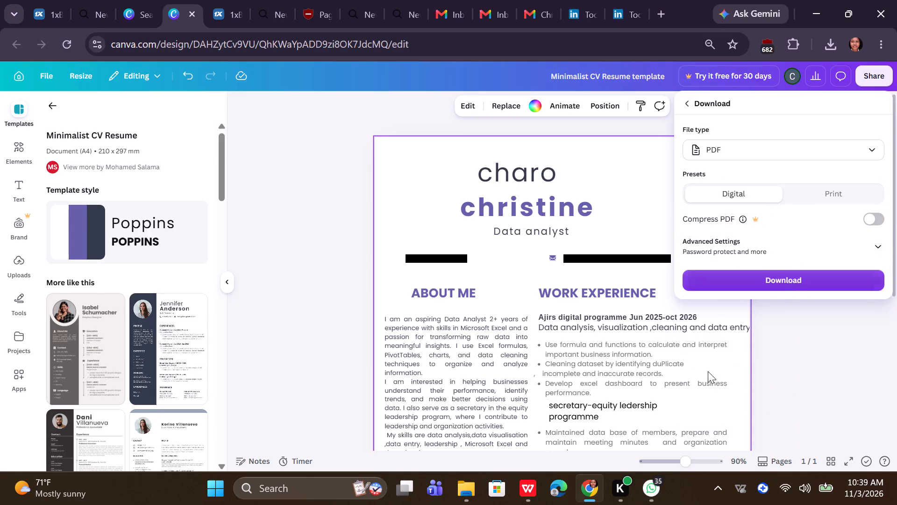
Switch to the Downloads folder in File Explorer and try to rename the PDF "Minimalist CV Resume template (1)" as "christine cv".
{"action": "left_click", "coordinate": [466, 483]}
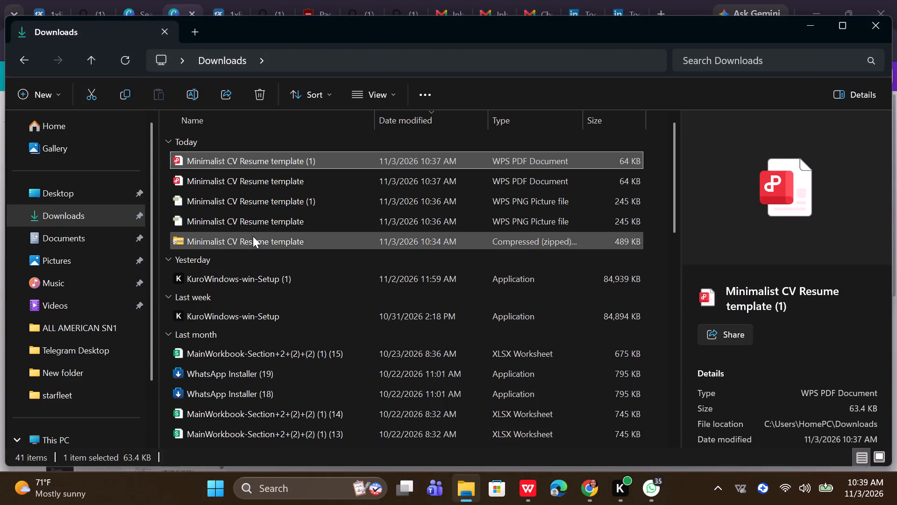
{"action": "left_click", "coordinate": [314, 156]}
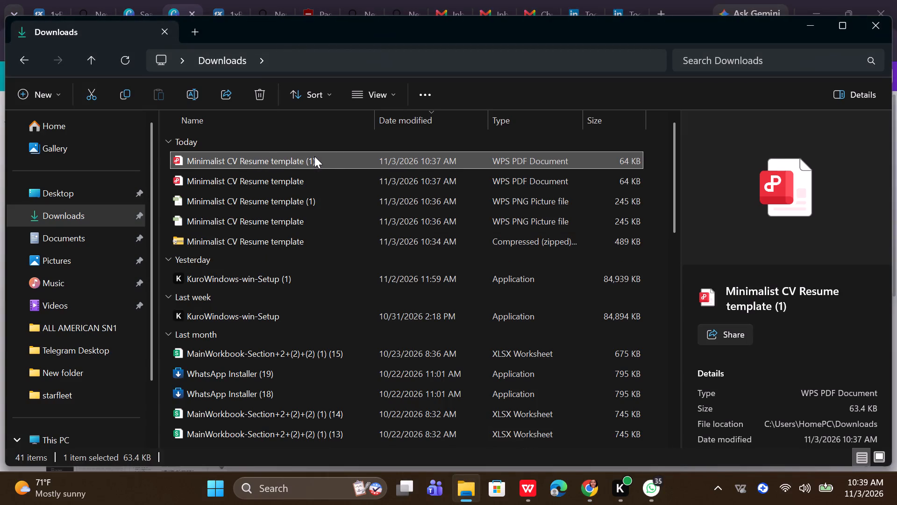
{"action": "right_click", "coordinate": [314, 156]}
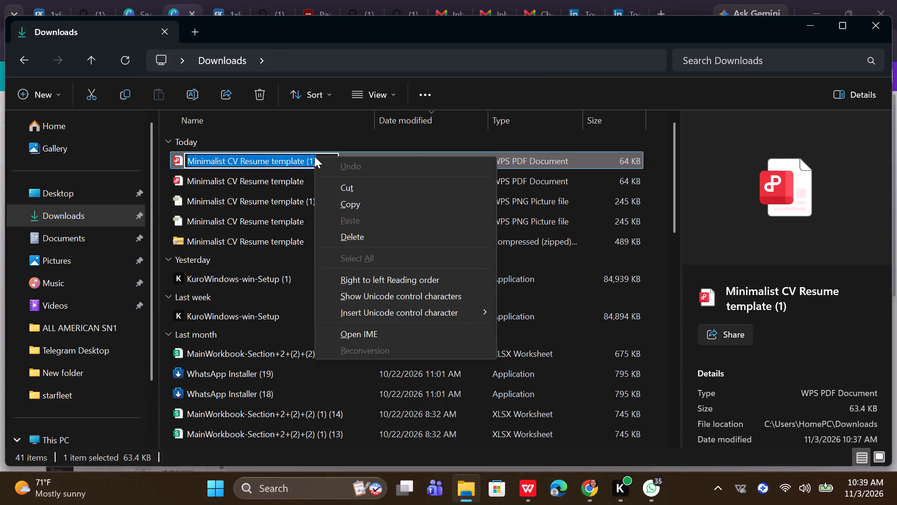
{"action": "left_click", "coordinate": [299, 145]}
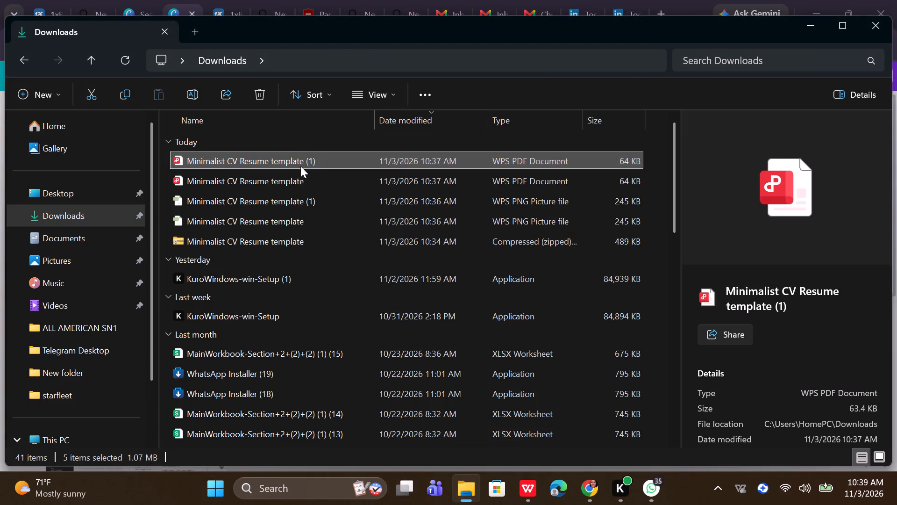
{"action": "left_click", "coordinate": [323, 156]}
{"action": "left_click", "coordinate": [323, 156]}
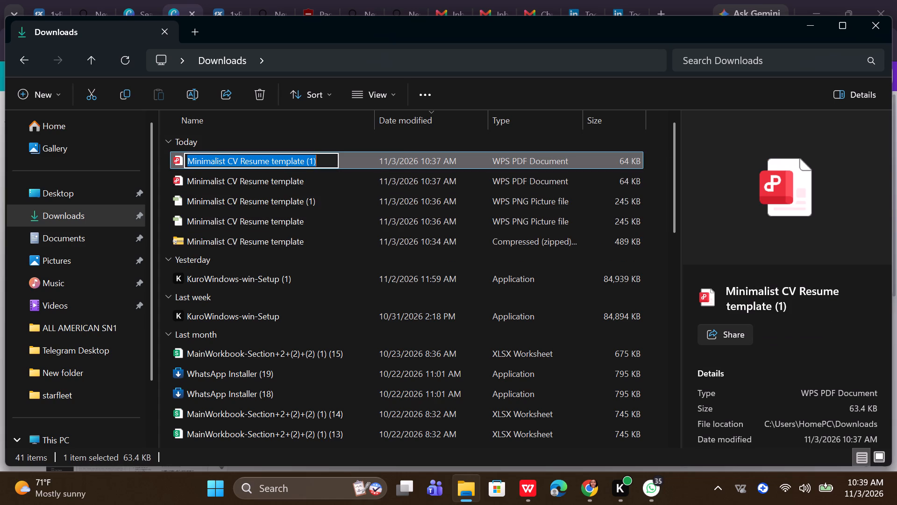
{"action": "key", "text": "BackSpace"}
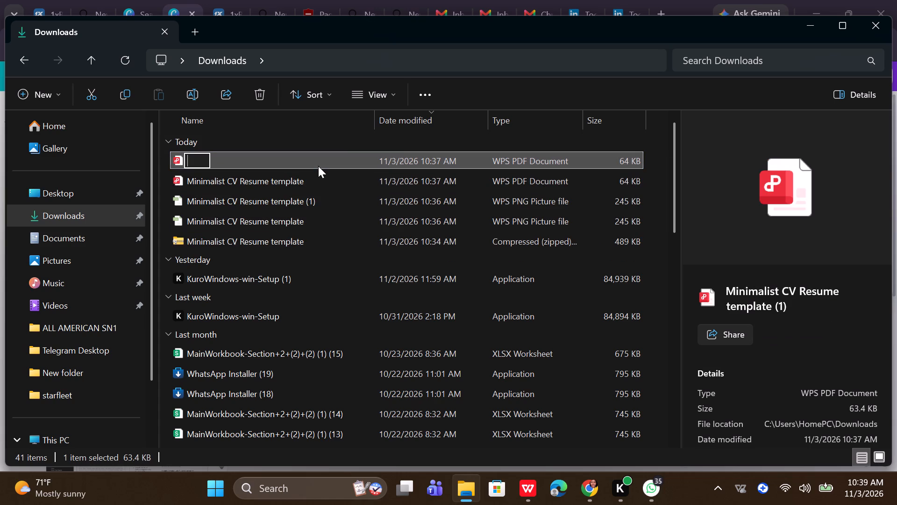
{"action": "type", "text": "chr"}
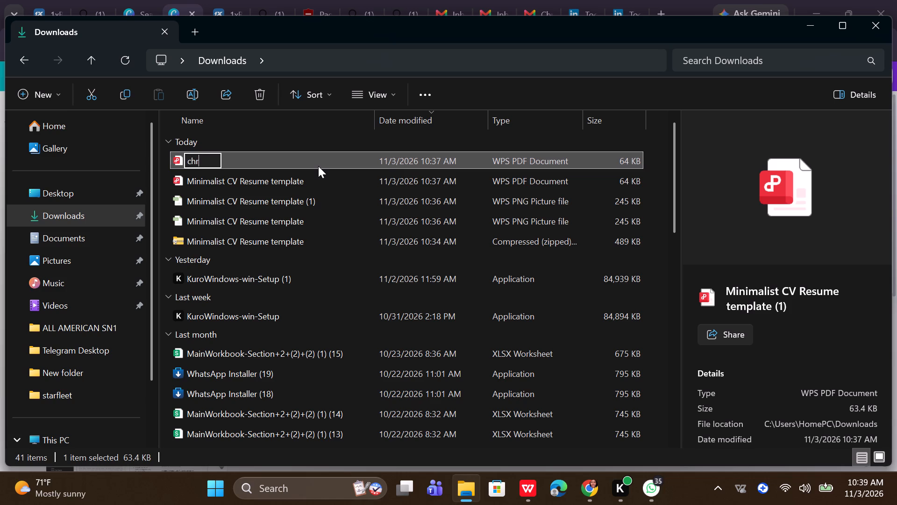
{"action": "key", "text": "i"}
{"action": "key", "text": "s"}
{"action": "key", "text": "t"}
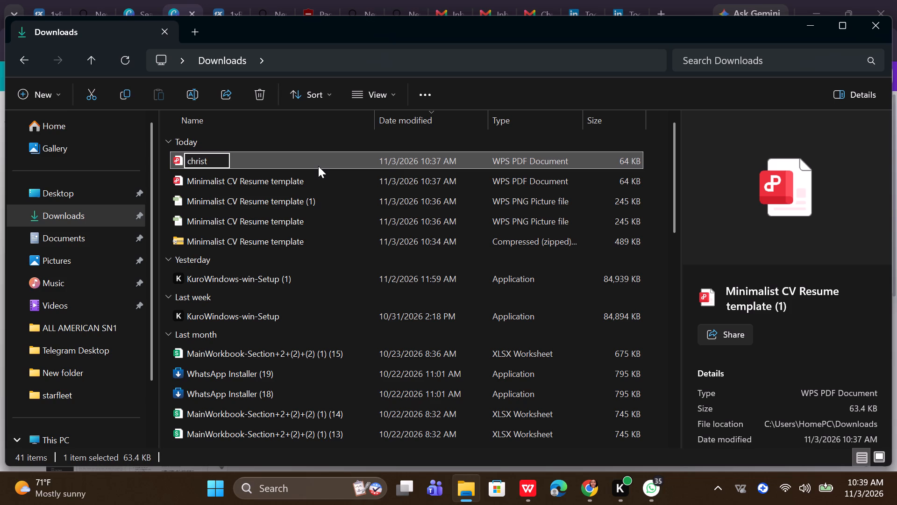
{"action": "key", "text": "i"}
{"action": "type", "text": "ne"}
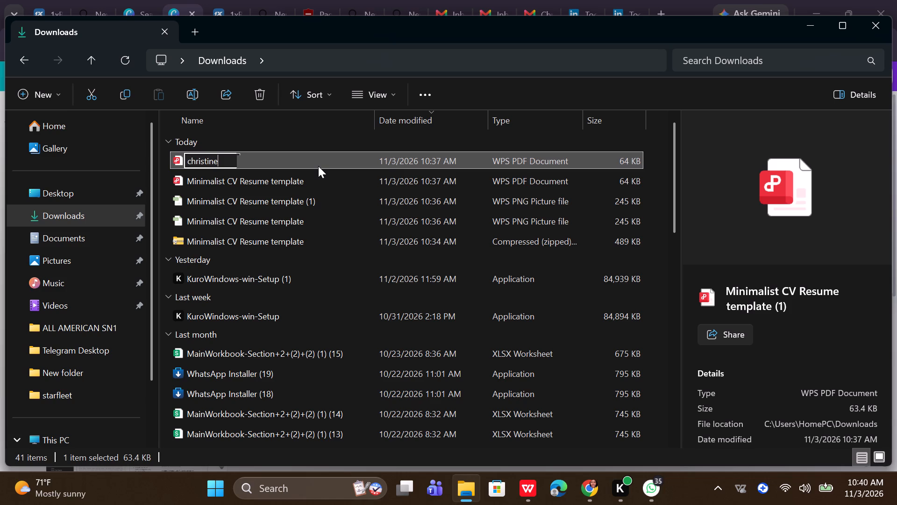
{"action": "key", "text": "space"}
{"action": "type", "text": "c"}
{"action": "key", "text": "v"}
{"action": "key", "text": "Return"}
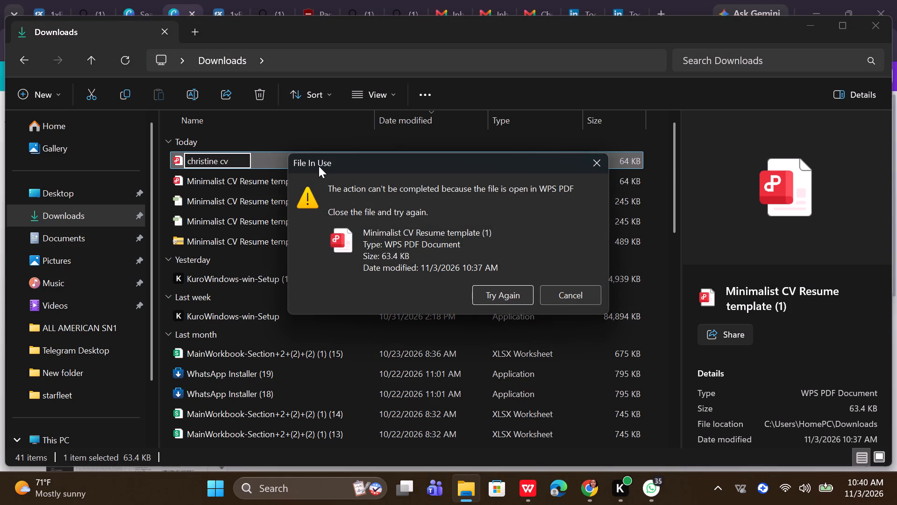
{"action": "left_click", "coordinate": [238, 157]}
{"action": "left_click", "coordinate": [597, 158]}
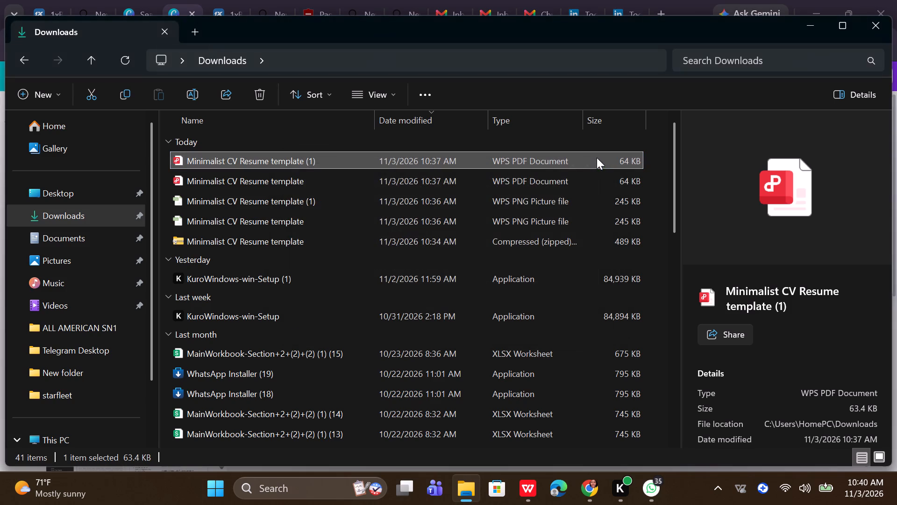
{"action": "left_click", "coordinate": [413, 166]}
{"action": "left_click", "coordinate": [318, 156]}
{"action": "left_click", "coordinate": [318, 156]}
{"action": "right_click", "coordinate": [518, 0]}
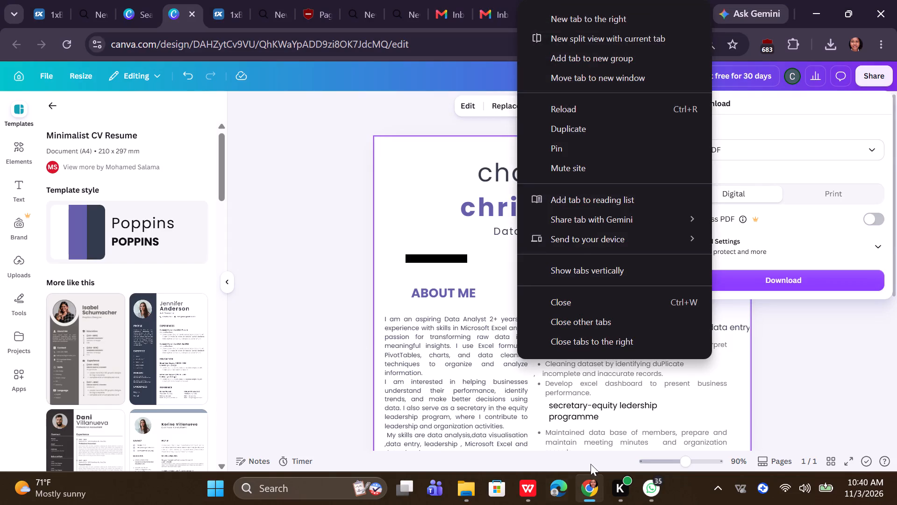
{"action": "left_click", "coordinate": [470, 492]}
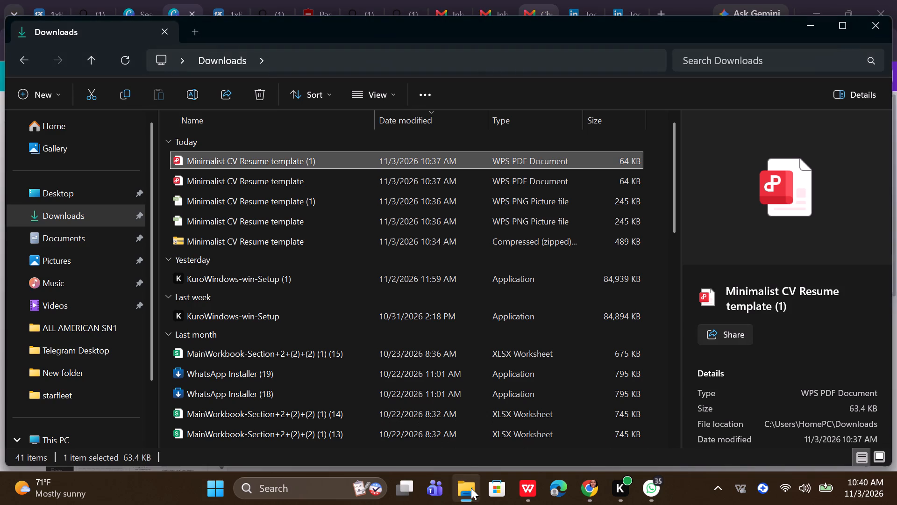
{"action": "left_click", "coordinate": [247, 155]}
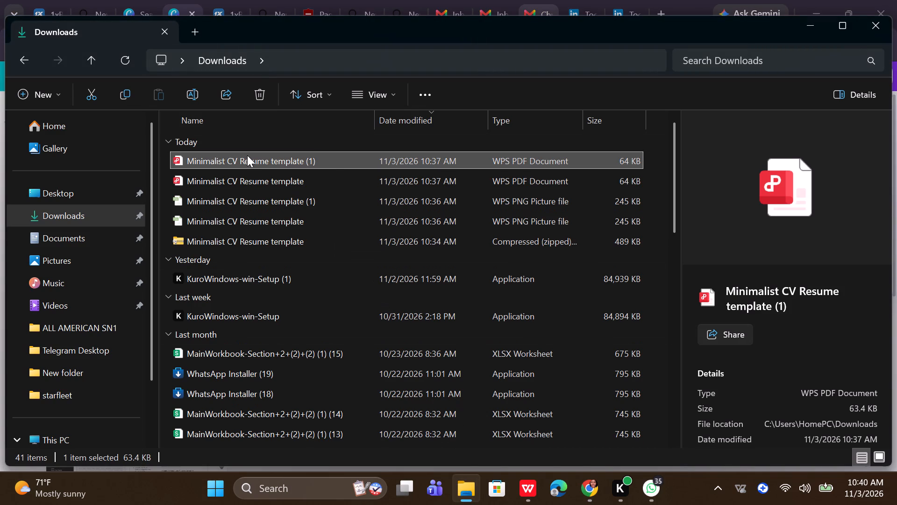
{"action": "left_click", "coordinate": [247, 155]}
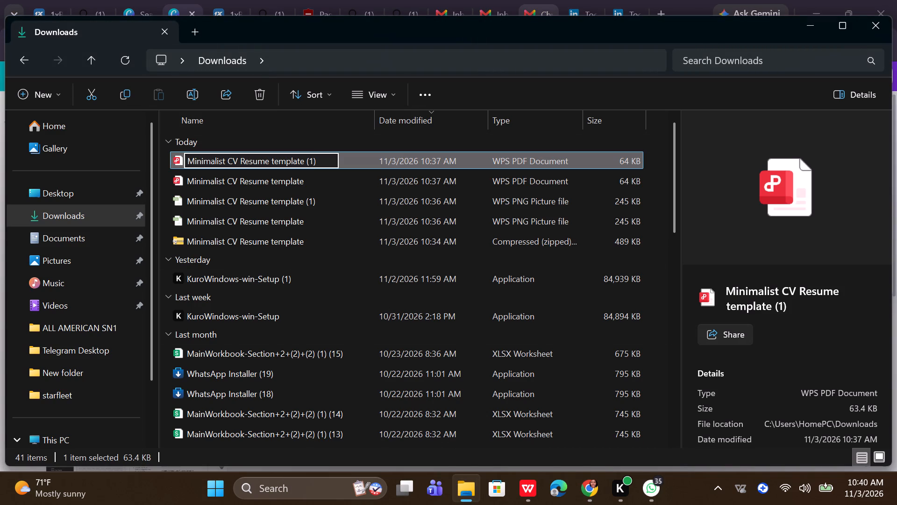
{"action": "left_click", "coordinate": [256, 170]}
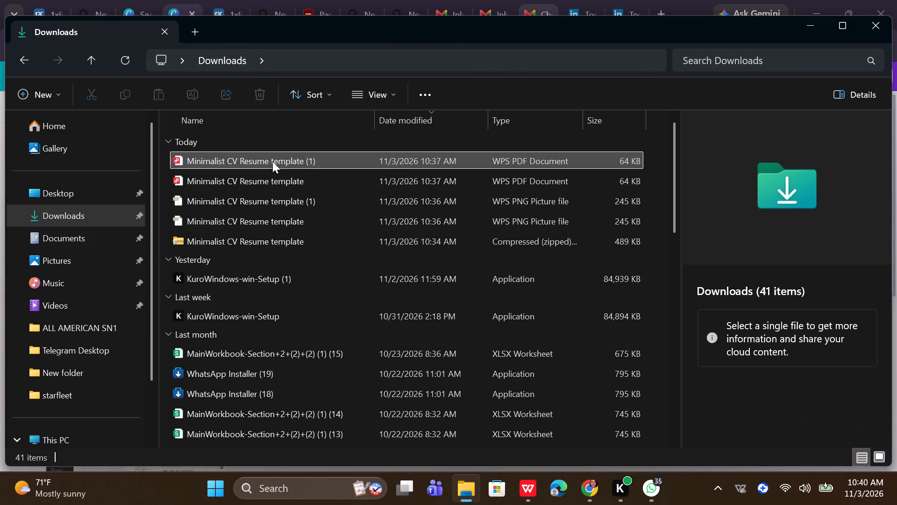
Try to rename the PDF "Minimalist CV Resume template (1)" in Downloads as "Christine cv." and retry the rename once.
{"action": "left_click", "coordinate": [272, 161]}
{"action": "left_click", "coordinate": [272, 161]}
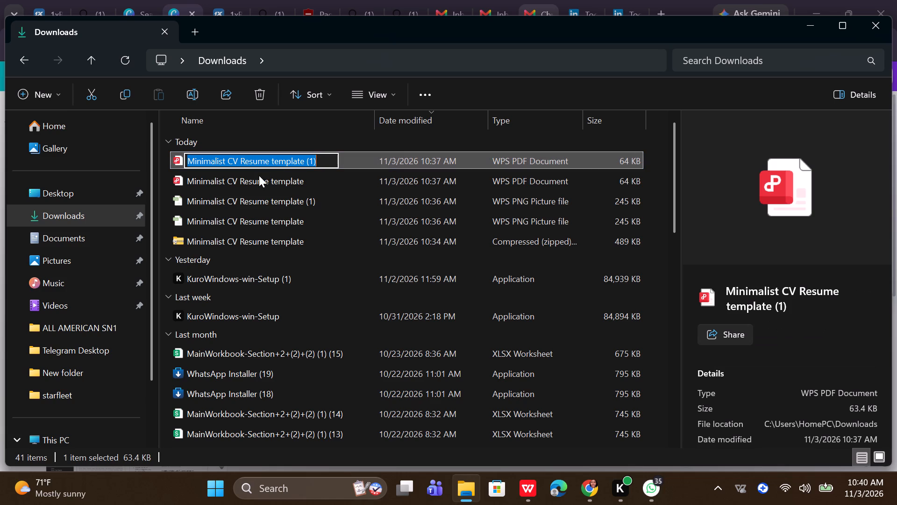
{"action": "key", "text": "BackSpace"}
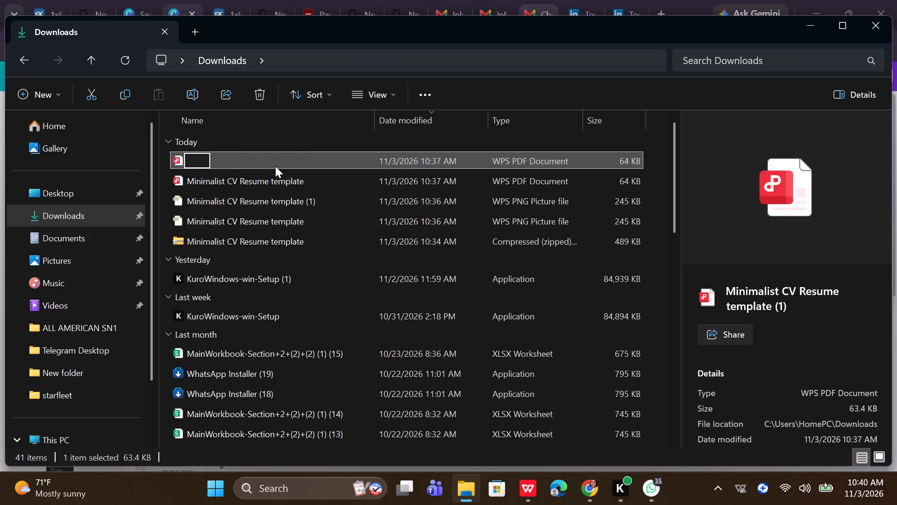
{"action": "key", "text": "c"}
{"action": "key", "text": "h"}
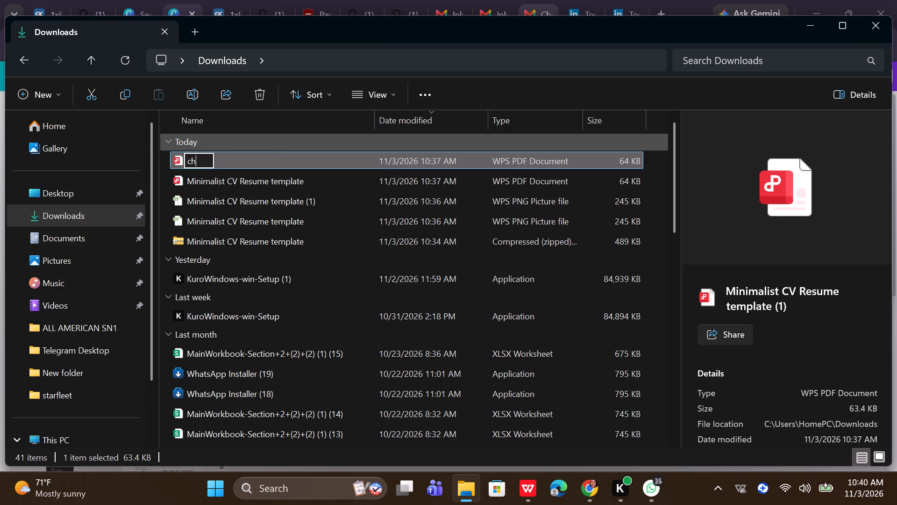
{"action": "key", "text": "BackSpace"}
{"action": "key", "text": "BackSpace"}
{"action": "type", "text": "hristin"}
{"action": "key", "text": "e"}
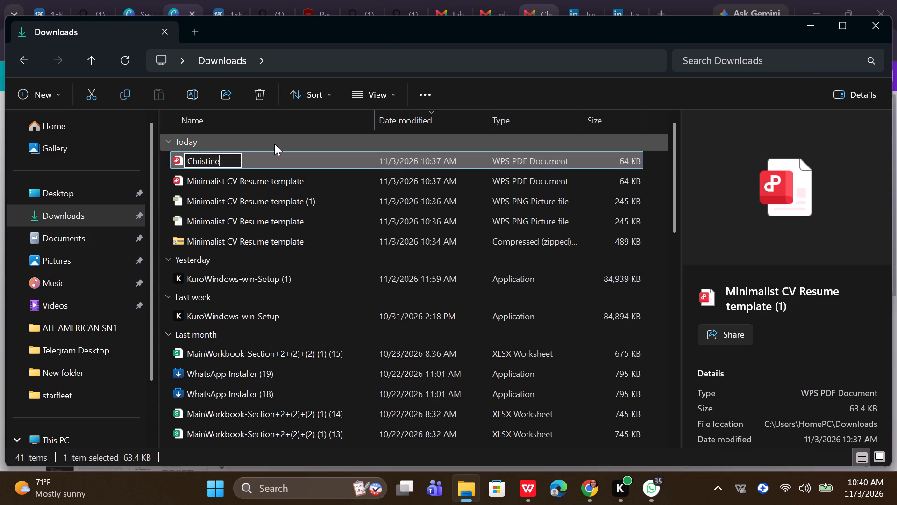
{"action": "key", "text": "space"}
{"action": "type", "text": "cv"}
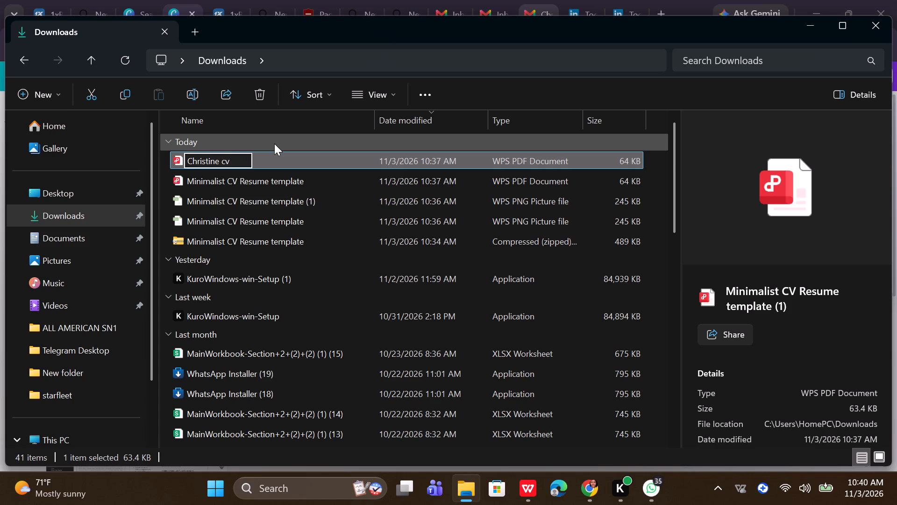
{"action": "key", "text": "period"}
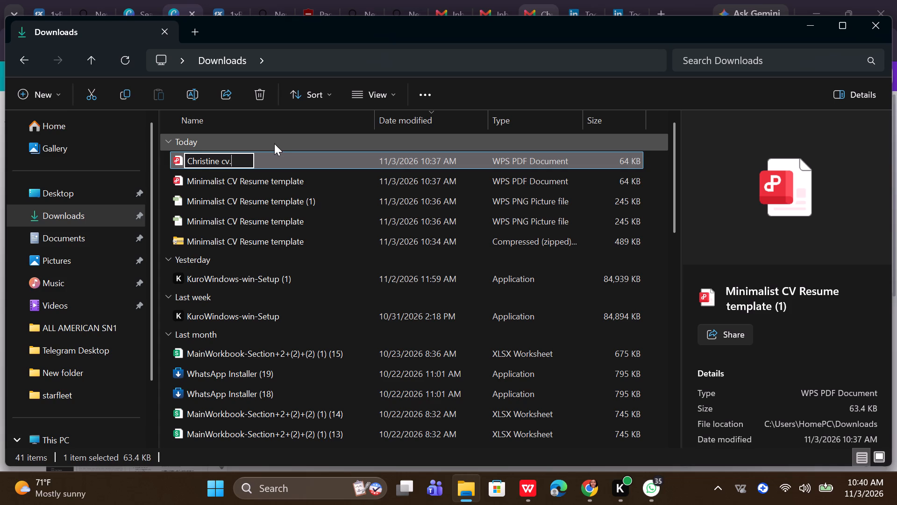
{"action": "left_click", "coordinate": [272, 145]}
{"action": "left_click", "coordinate": [266, 176]}
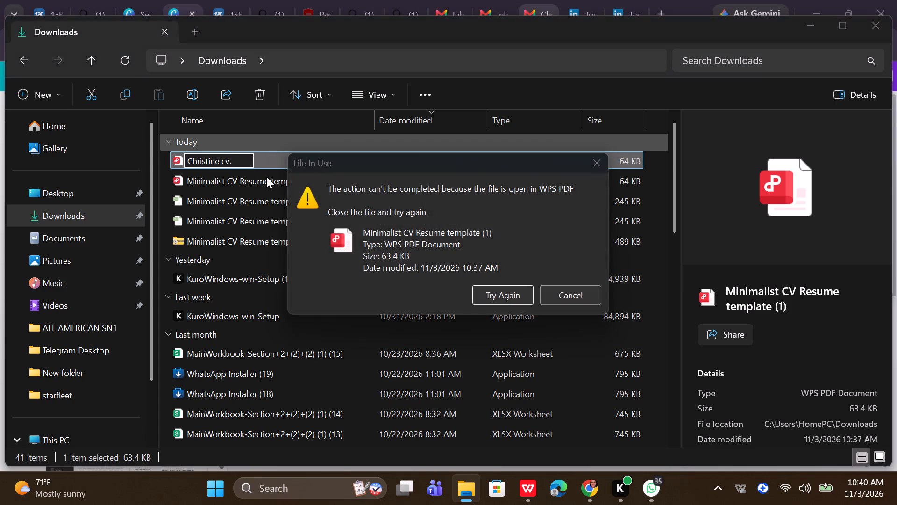
{"action": "left_click", "coordinate": [518, 295]}
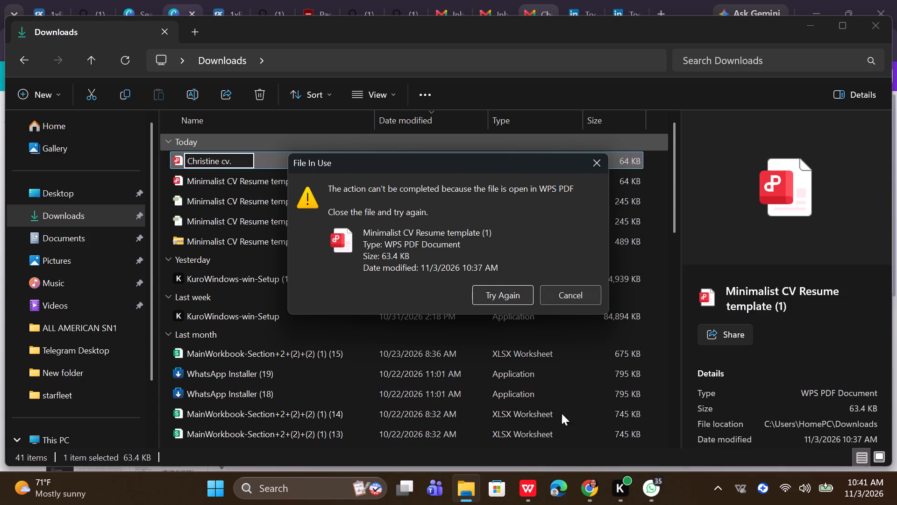
Switch to WPS Office, to the window with the CV PDF open.
{"action": "left_click", "coordinate": [531, 491]}
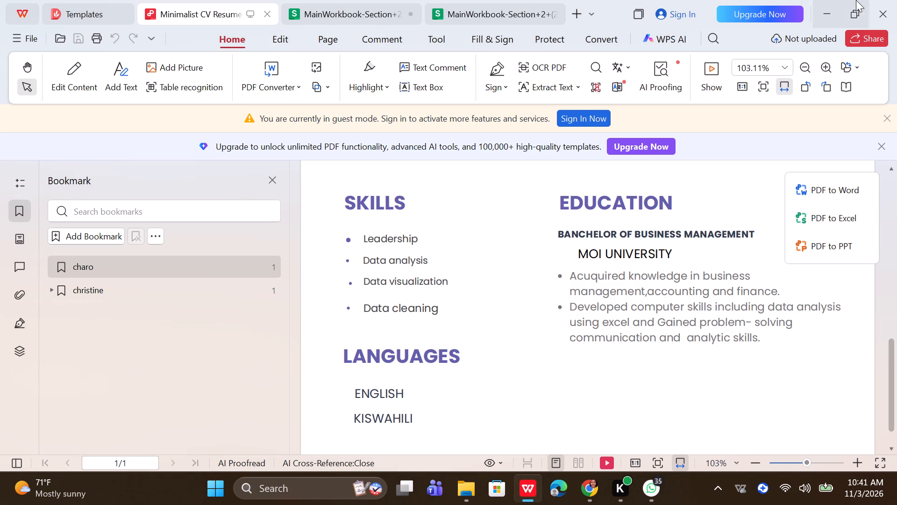
Close the WPS Office window holding the CV PDF and retry renaming the file in Downloads as "Christine cv.".
{"action": "left_click", "coordinate": [881, 0]}
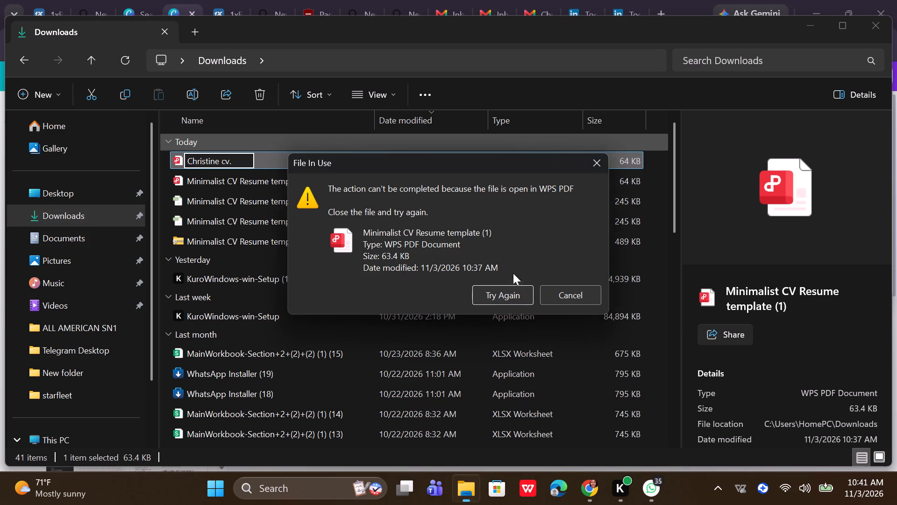
{"action": "left_click_drag", "start_coordinate": [516, 280], "coordinate": [516, 293]}
{"action": "left_click", "coordinate": [516, 293]}
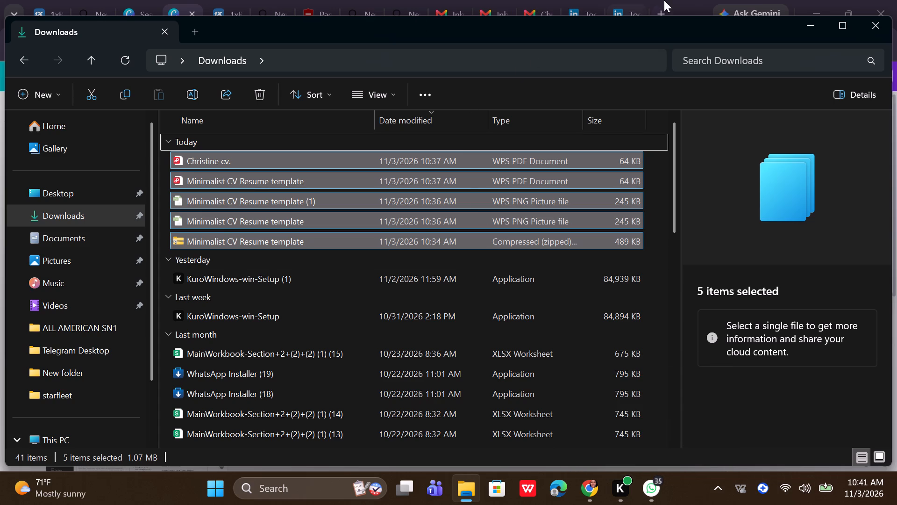
Switch to Chrome and search the web for "google classroom" in a new tab.
{"action": "left_click", "coordinate": [812, 26]}
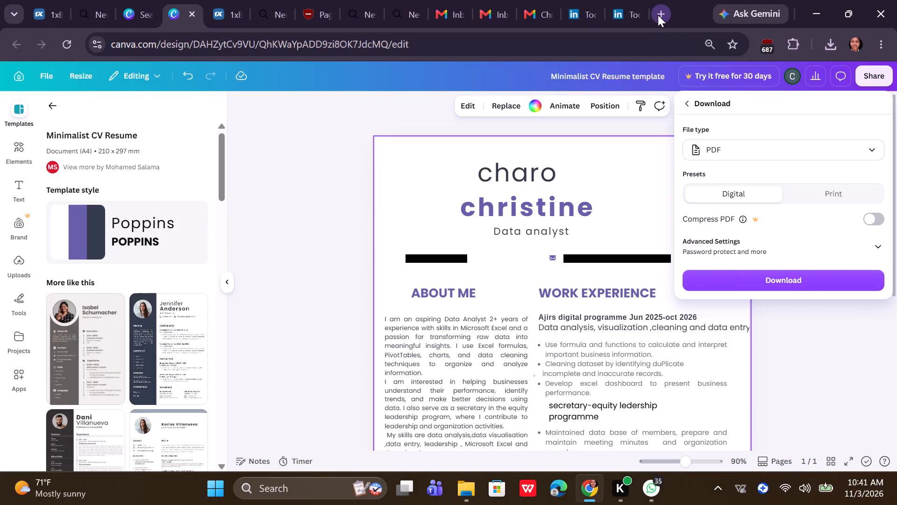
{"action": "left_click", "coordinate": [658, 15]}
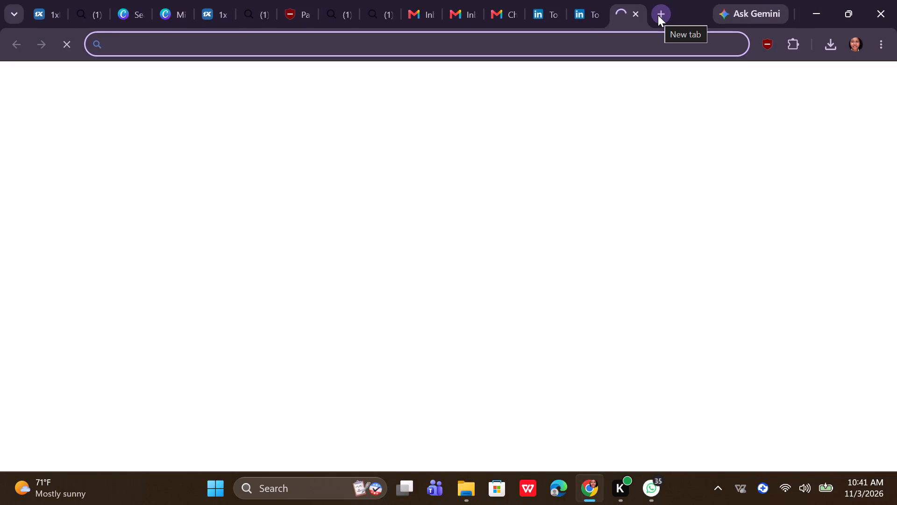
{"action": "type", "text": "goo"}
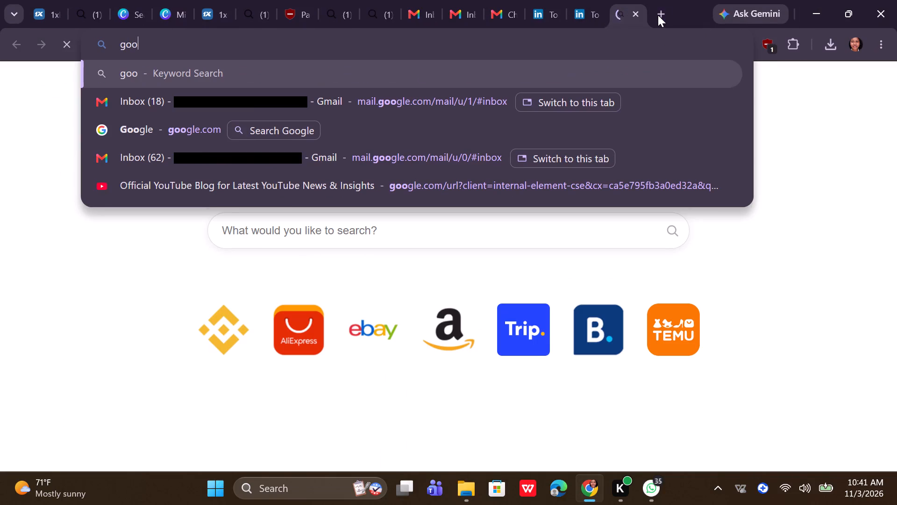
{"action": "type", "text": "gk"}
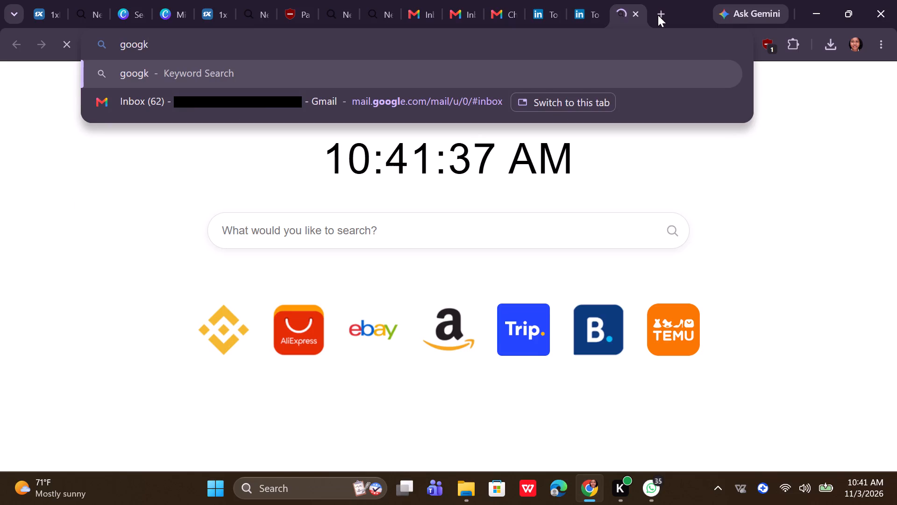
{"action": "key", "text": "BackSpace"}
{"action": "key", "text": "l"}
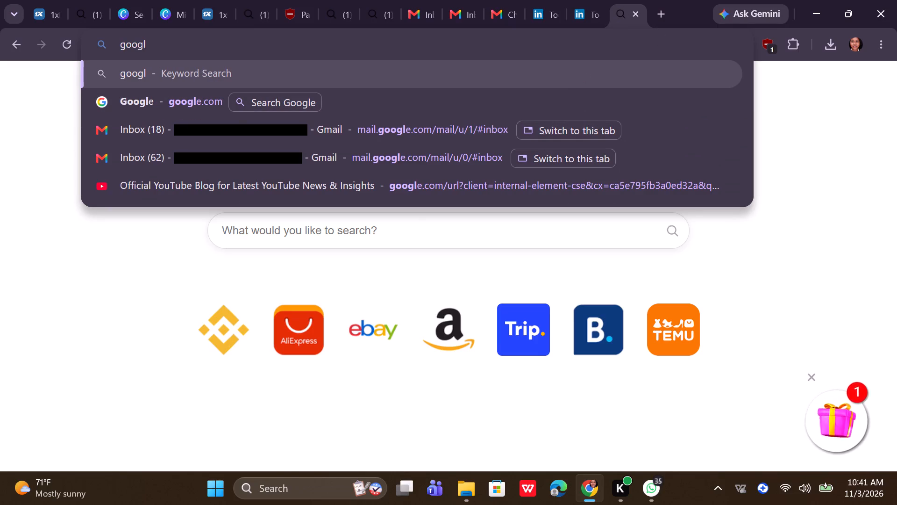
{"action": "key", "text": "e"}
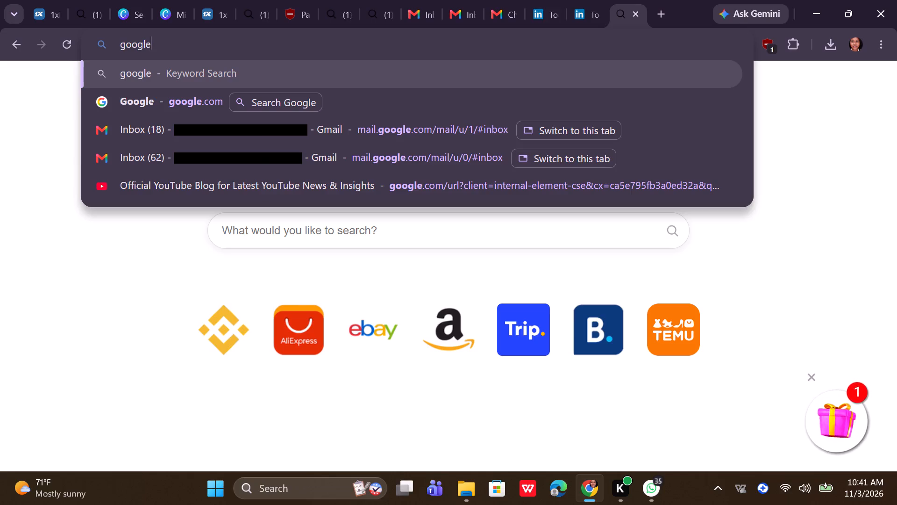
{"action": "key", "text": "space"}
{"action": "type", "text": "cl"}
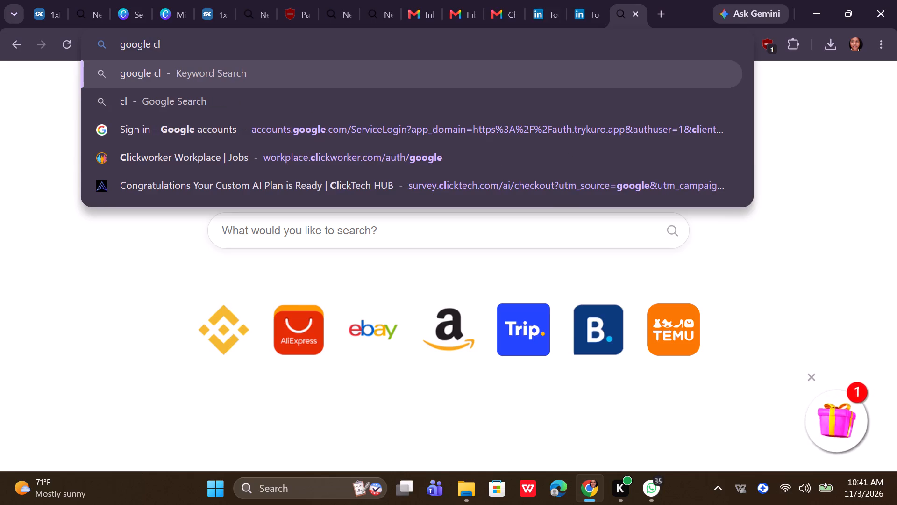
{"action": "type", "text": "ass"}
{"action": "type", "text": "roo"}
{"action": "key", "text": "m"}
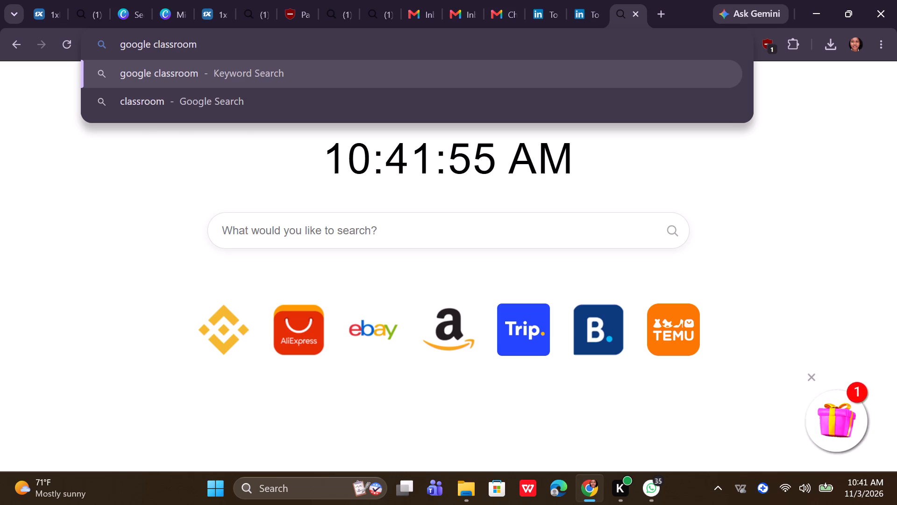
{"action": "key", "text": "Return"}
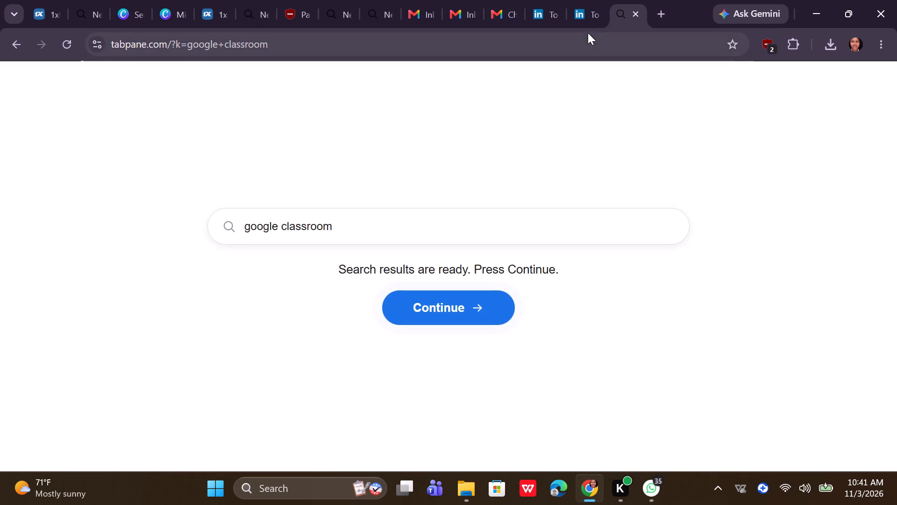
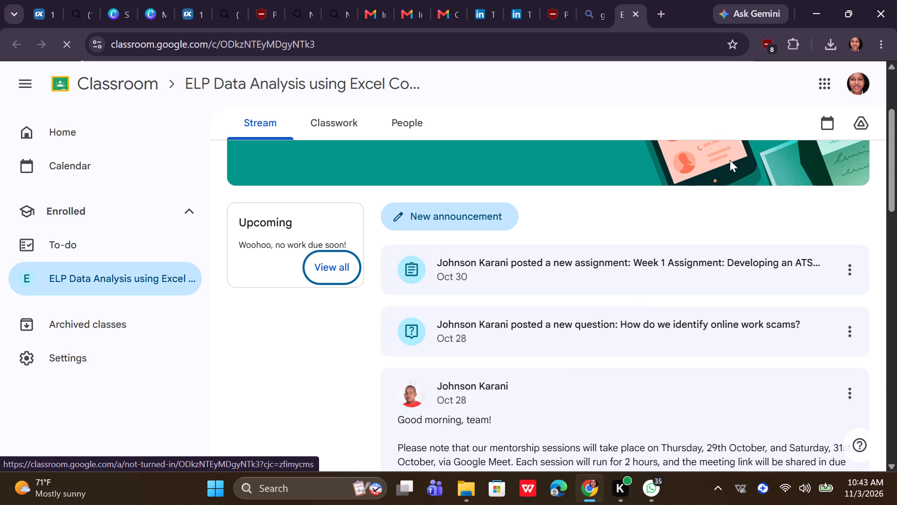
Read through the ELP Data Analysis using Excel class stream, examining the posted assignments, announcements and deadline information.
{"action": "scroll", "coordinate": [728, 164], "scroll_direction": "down", "scroll_amount": 2}
{"action": "scroll", "coordinate": [727, 164], "scroll_direction": "up", "scroll_amount": 5}
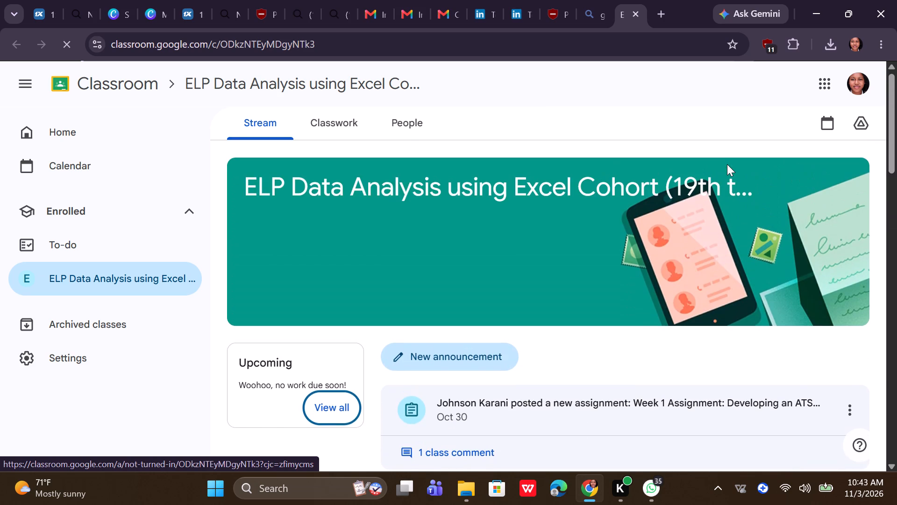
{"action": "scroll", "coordinate": [727, 164], "scroll_direction": "down", "scroll_amount": 2}
{"action": "scroll", "coordinate": [737, 224], "scroll_direction": "up", "scroll_amount": 6}
{"action": "scroll", "coordinate": [738, 222], "scroll_direction": "down", "scroll_amount": 3}
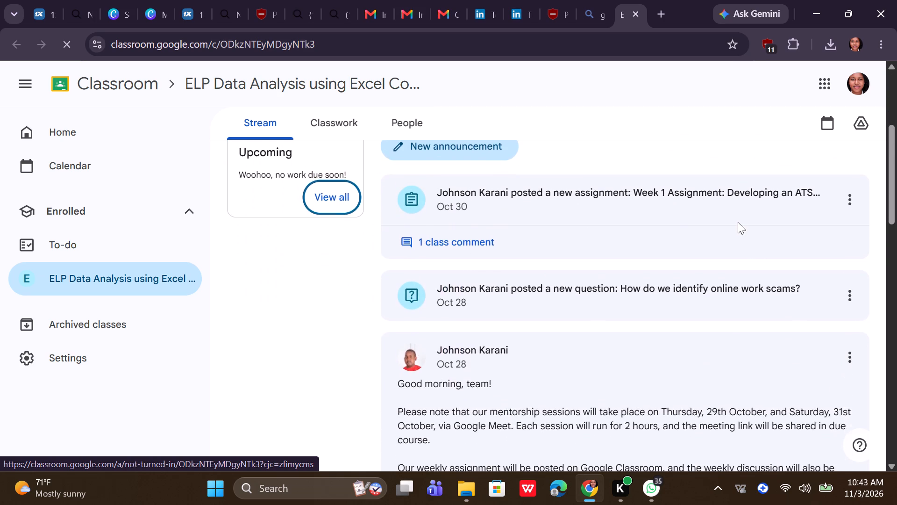
{"action": "scroll", "coordinate": [738, 222], "scroll_direction": "down", "scroll_amount": 9}
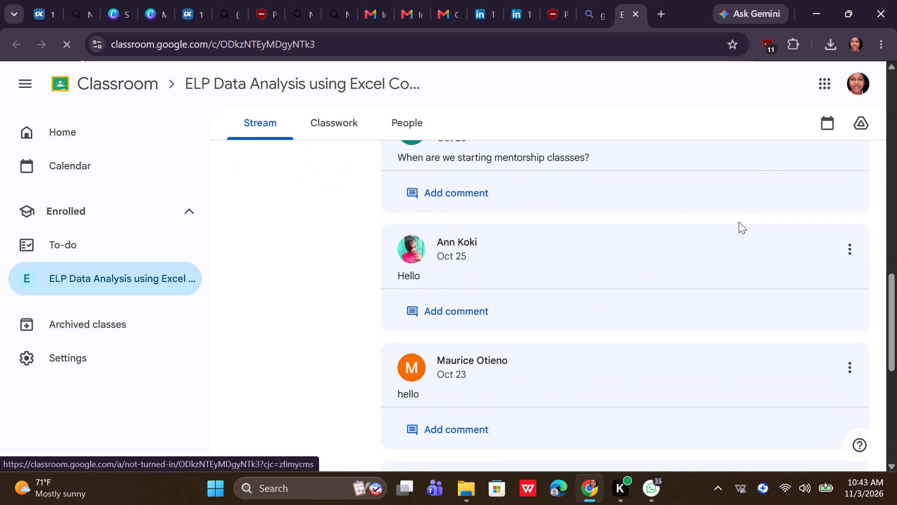
{"action": "scroll", "coordinate": [739, 222], "scroll_direction": "up", "scroll_amount": 3}
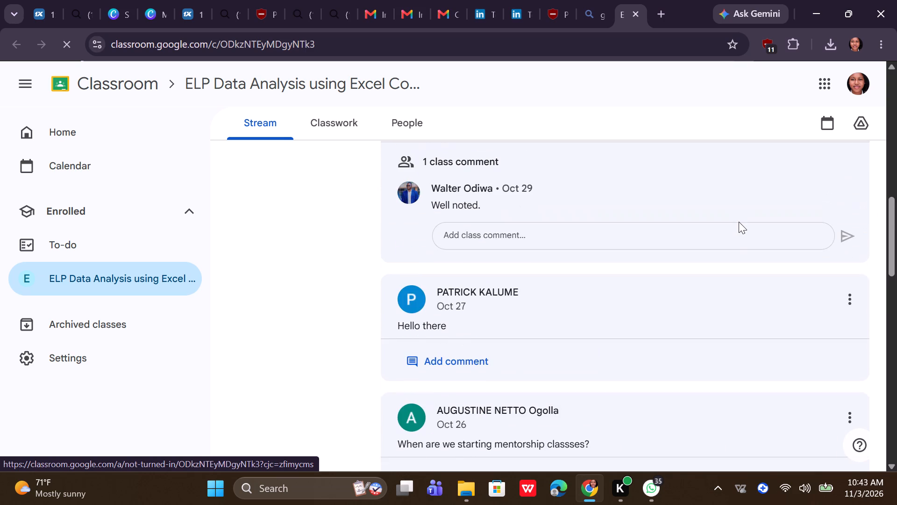
{"action": "scroll", "coordinate": [680, 251], "scroll_direction": "up", "scroll_amount": 3}
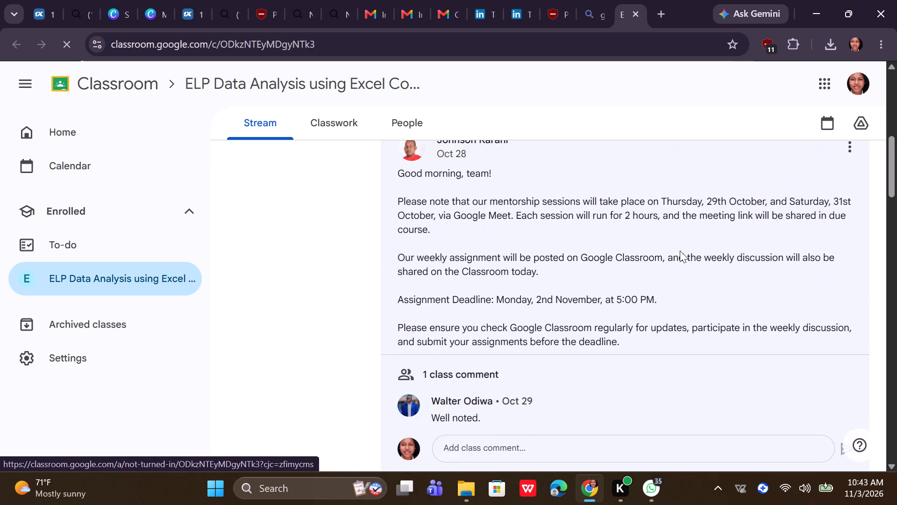
{"action": "scroll", "coordinate": [680, 251], "scroll_direction": "up", "scroll_amount": 7}
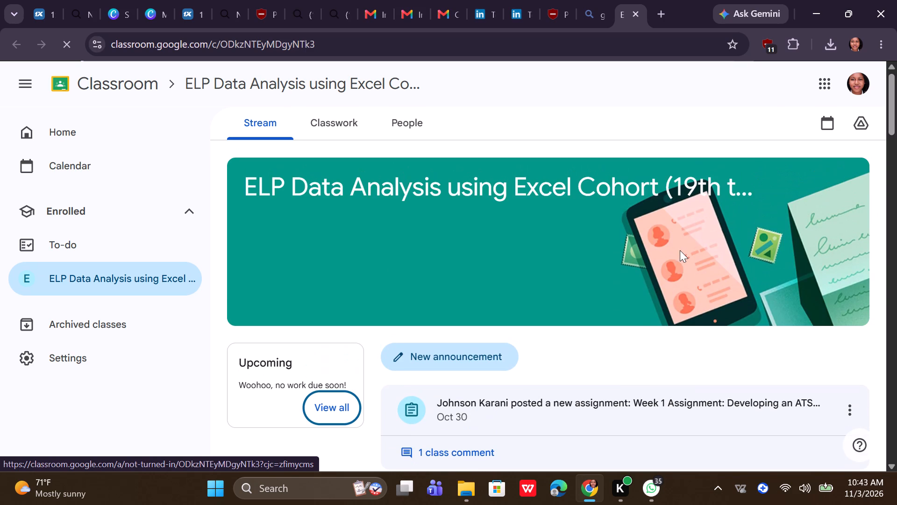
{"action": "scroll", "coordinate": [680, 250], "scroll_direction": "up", "scroll_amount": 3}
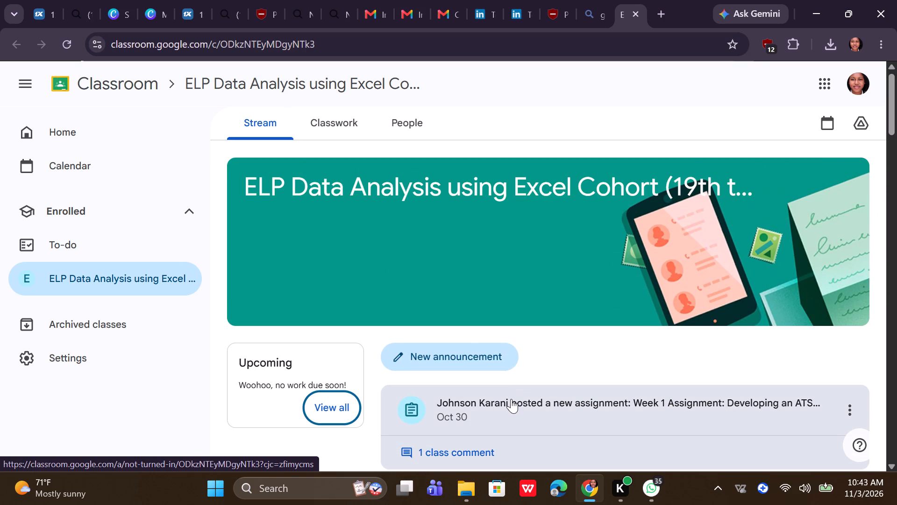
{"action": "scroll", "coordinate": [512, 398], "scroll_direction": "down", "scroll_amount": 3}
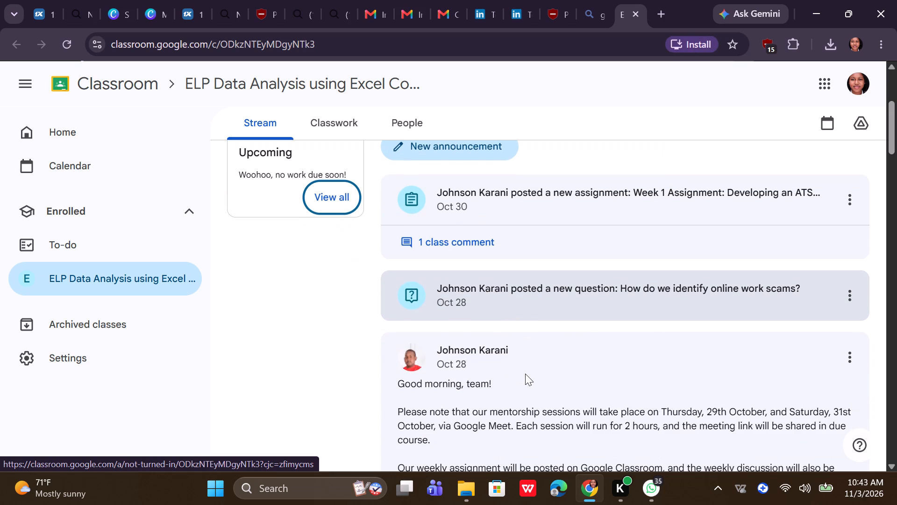
{"action": "scroll", "coordinate": [527, 373], "scroll_direction": "down", "scroll_amount": 4}
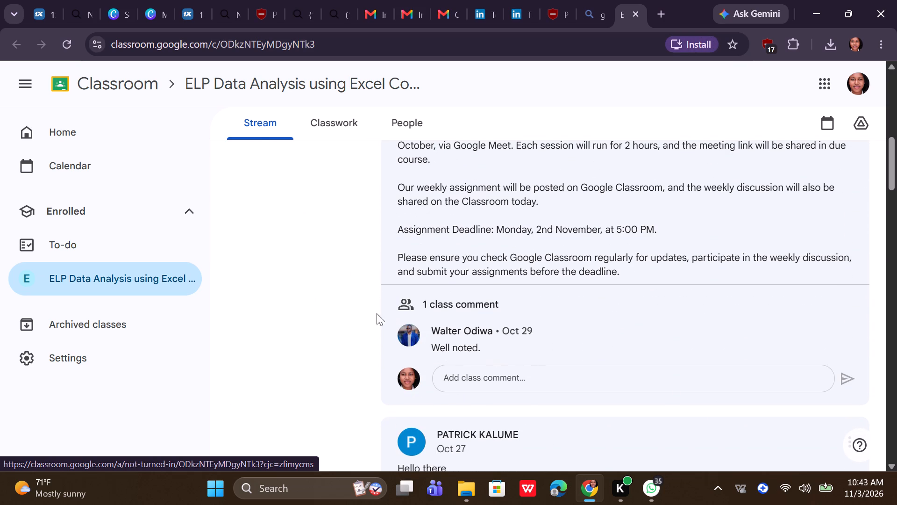
Reopen the ELP Data Analysis class, view all its upcoming work, and open the "Type Hello" assignment.
{"action": "left_click", "coordinate": [168, 279]}
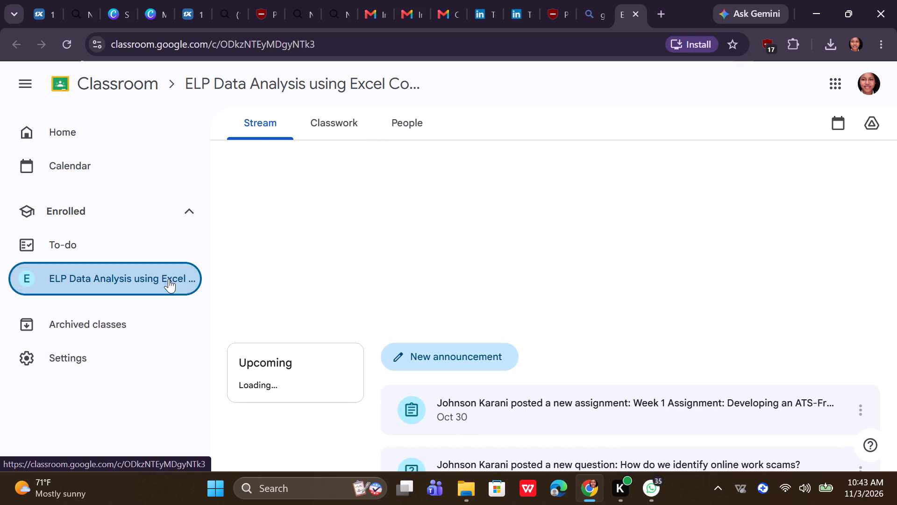
{"action": "scroll", "coordinate": [323, 251], "scroll_direction": "down", "scroll_amount": 2}
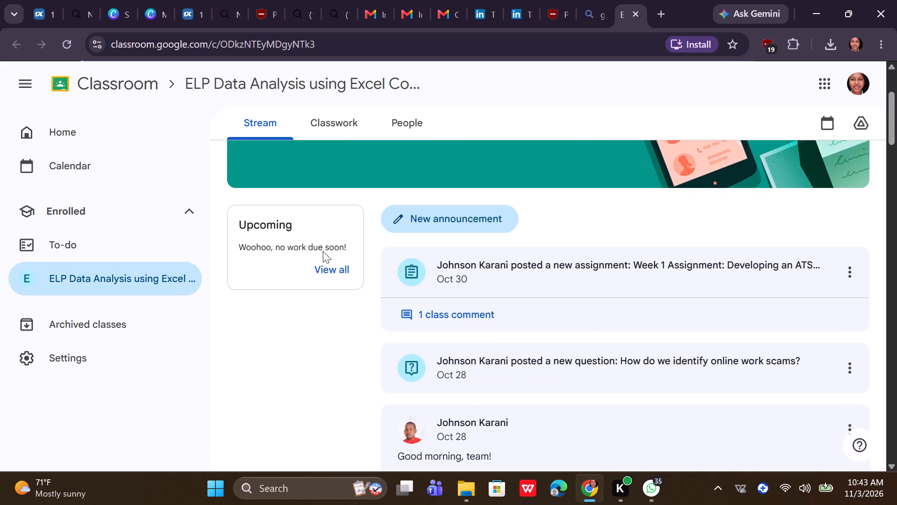
{"action": "left_click", "coordinate": [338, 264]}
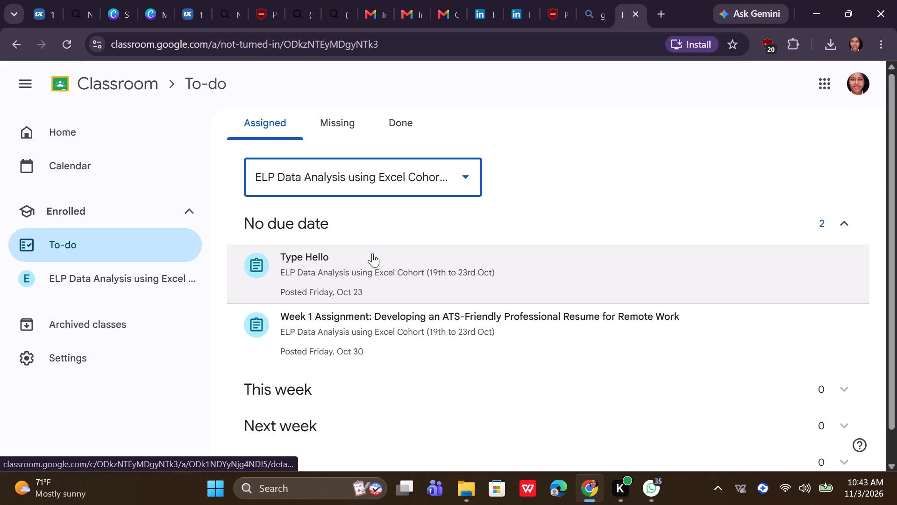
{"action": "scroll", "coordinate": [382, 242], "scroll_direction": "down", "scroll_amount": 2}
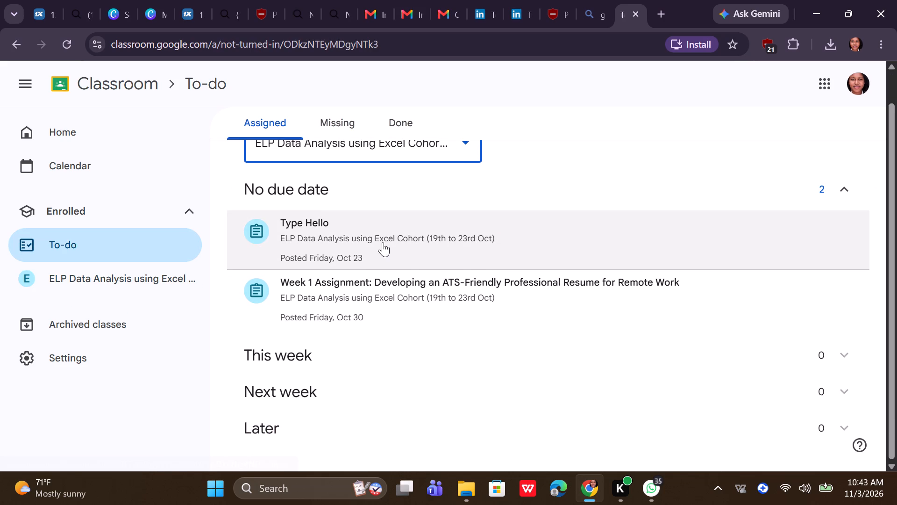
{"action": "left_click", "coordinate": [395, 232]}
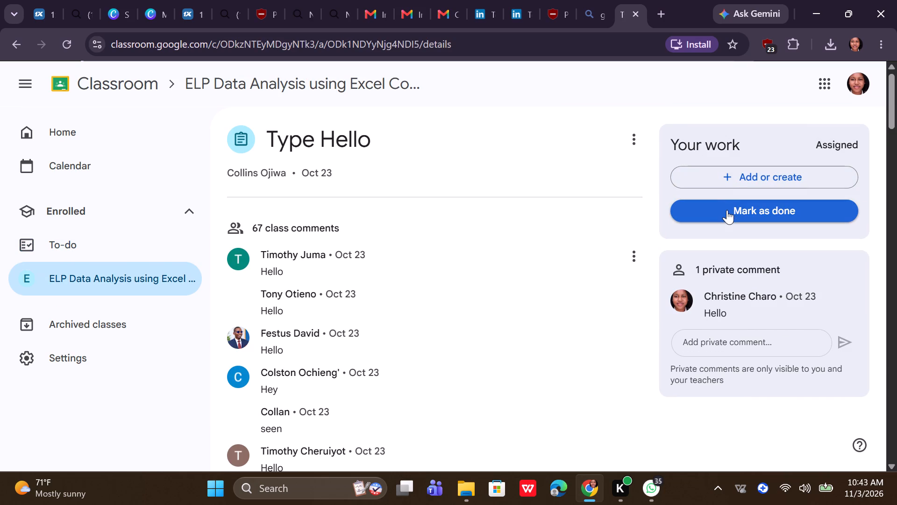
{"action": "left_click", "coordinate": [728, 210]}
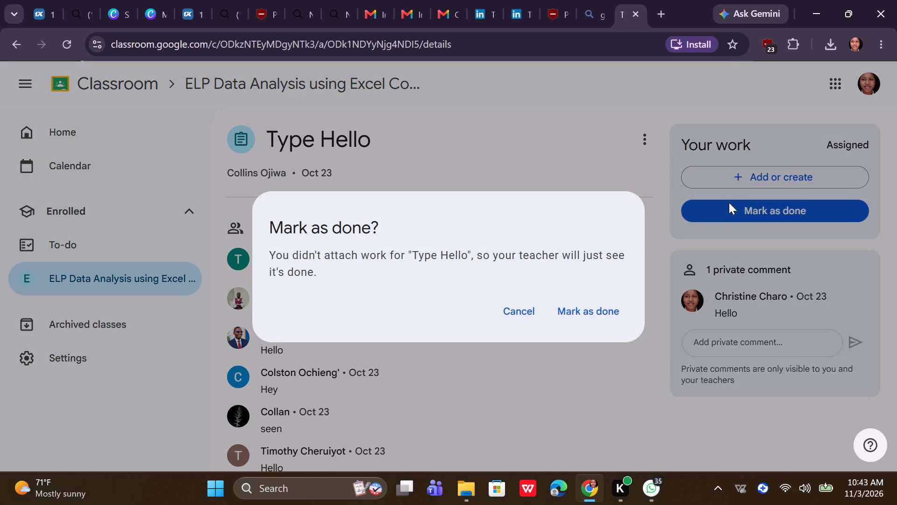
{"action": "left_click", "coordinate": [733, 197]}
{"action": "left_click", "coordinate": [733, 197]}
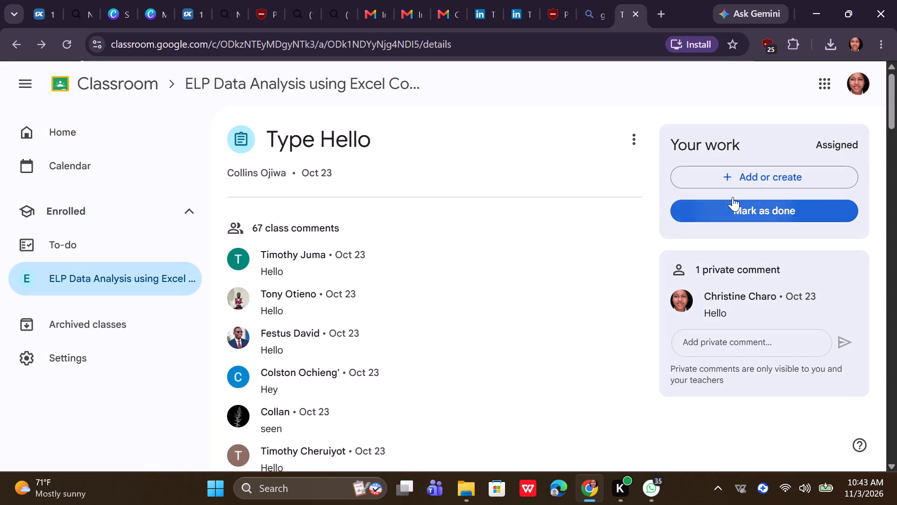
Start adding a file to your work for the "Type Hello" assignment.
{"action": "left_click", "coordinate": [739, 180]}
{"action": "left_click", "coordinate": [742, 173]}
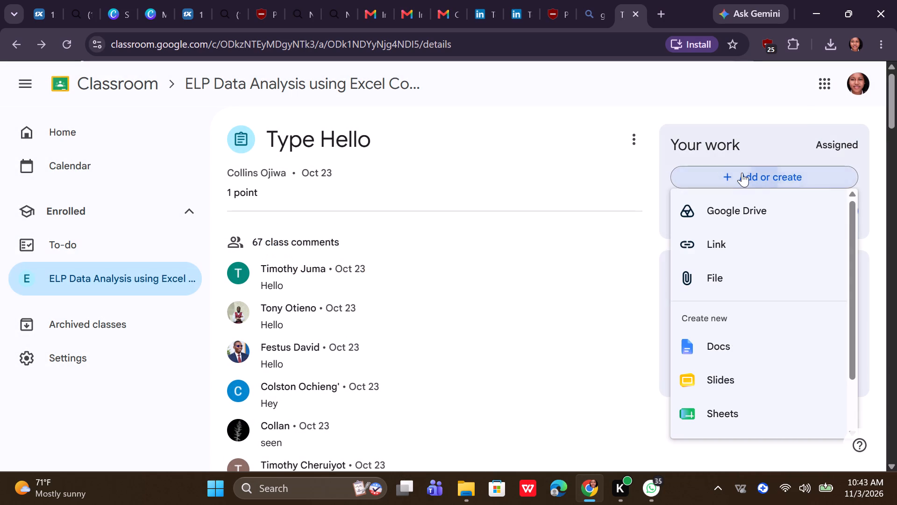
{"action": "left_click", "coordinate": [724, 275]}
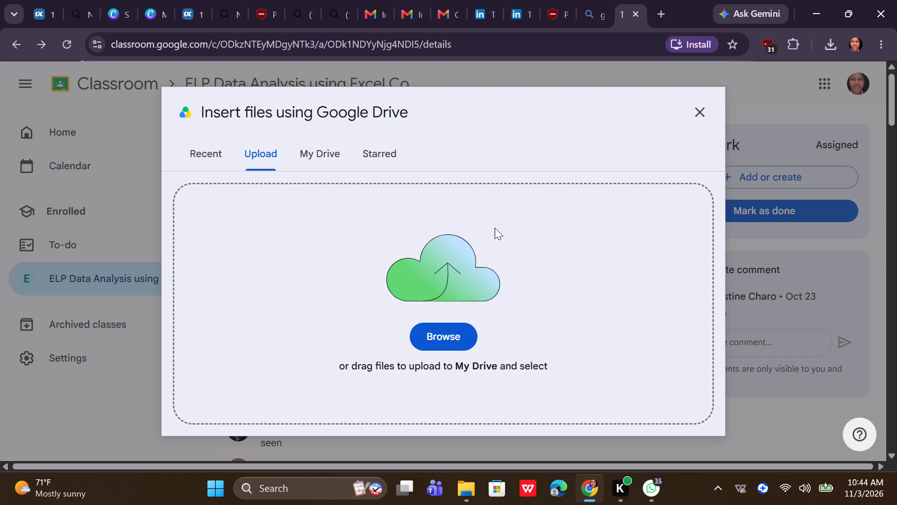
Look through the My Drive files for one to attach to the assignment.
{"action": "left_click", "coordinate": [325, 159]}
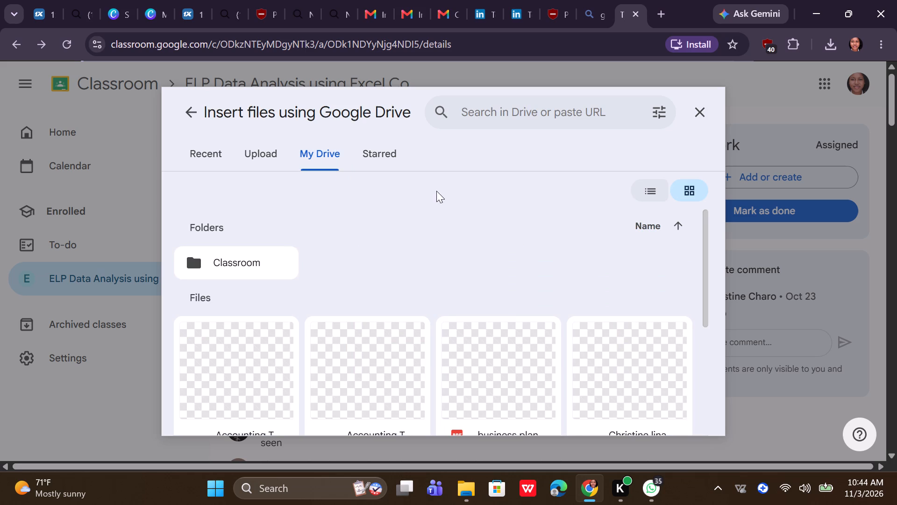
{"action": "scroll", "coordinate": [612, 209], "scroll_direction": "down", "scroll_amount": 1}
{"action": "scroll", "coordinate": [600, 217], "scroll_direction": "up", "scroll_amount": 1}
{"action": "scroll", "coordinate": [601, 216], "scroll_direction": "down", "scroll_amount": 2}
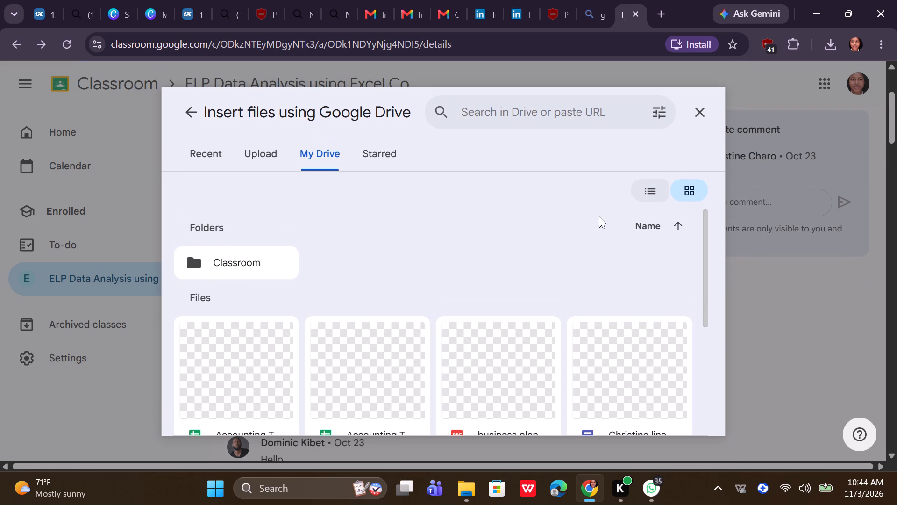
{"action": "scroll", "coordinate": [519, 240], "scroll_direction": "down", "scroll_amount": 2}
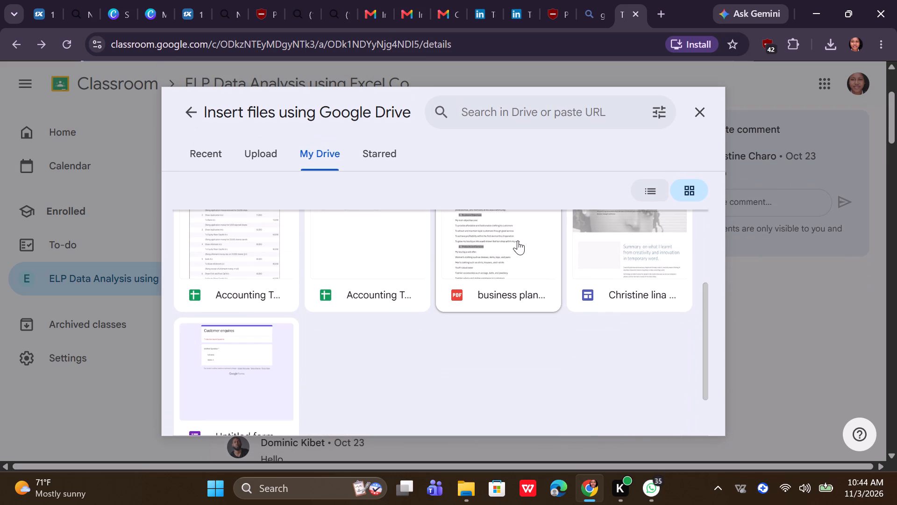
{"action": "scroll", "coordinate": [518, 240], "scroll_direction": "up", "scroll_amount": 1}
{"action": "scroll", "coordinate": [518, 240], "scroll_direction": "down", "scroll_amount": 2}
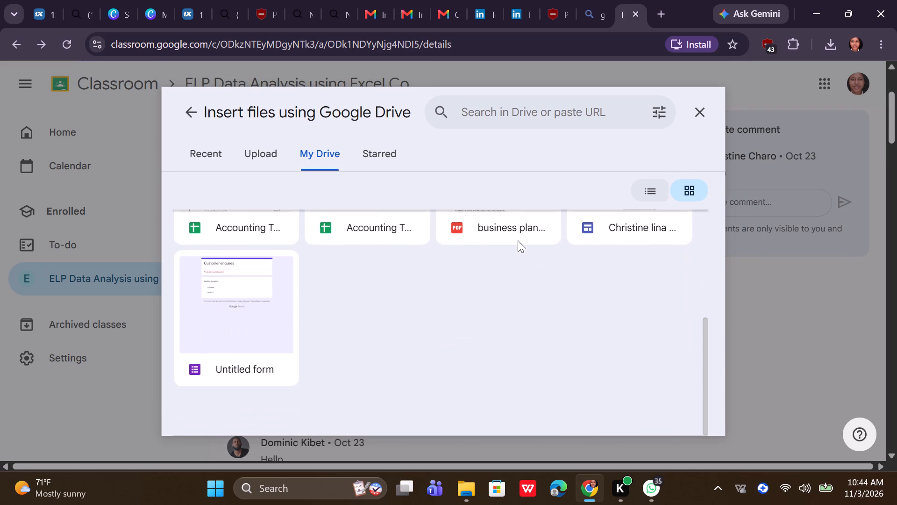
{"action": "scroll", "coordinate": [518, 240], "scroll_direction": "up", "scroll_amount": 2}
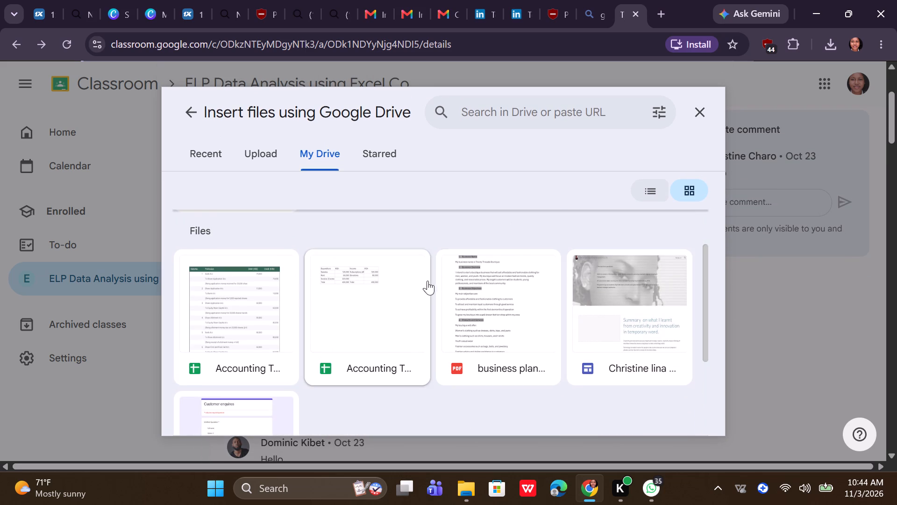
Upload the "Christine cv." PDF from the computer's Downloads folder as the attachment for the "Type Hello" assignment.
{"action": "left_click", "coordinate": [257, 159]}
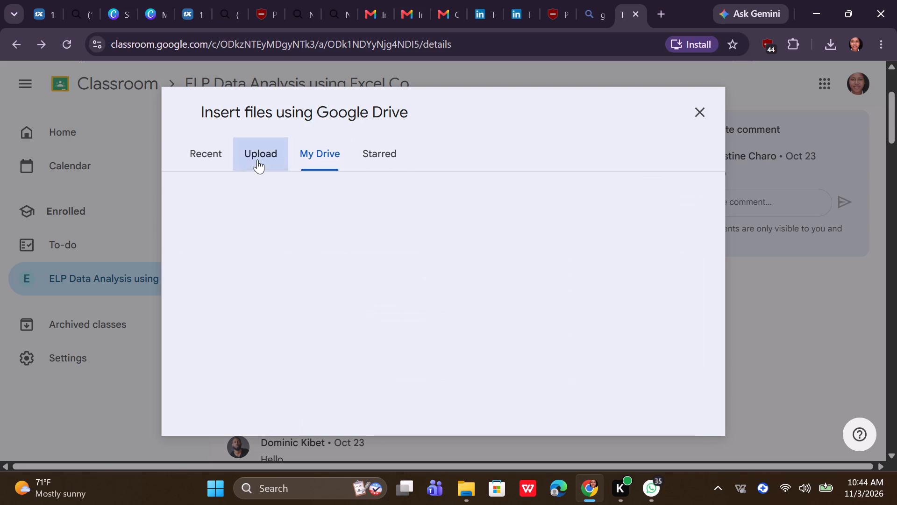
{"action": "left_click", "coordinate": [453, 333]}
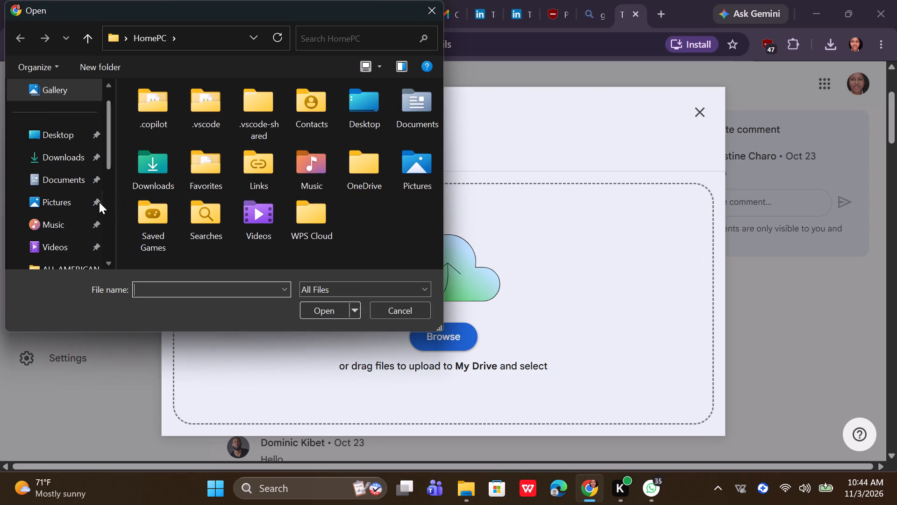
{"action": "left_click", "coordinate": [78, 161]}
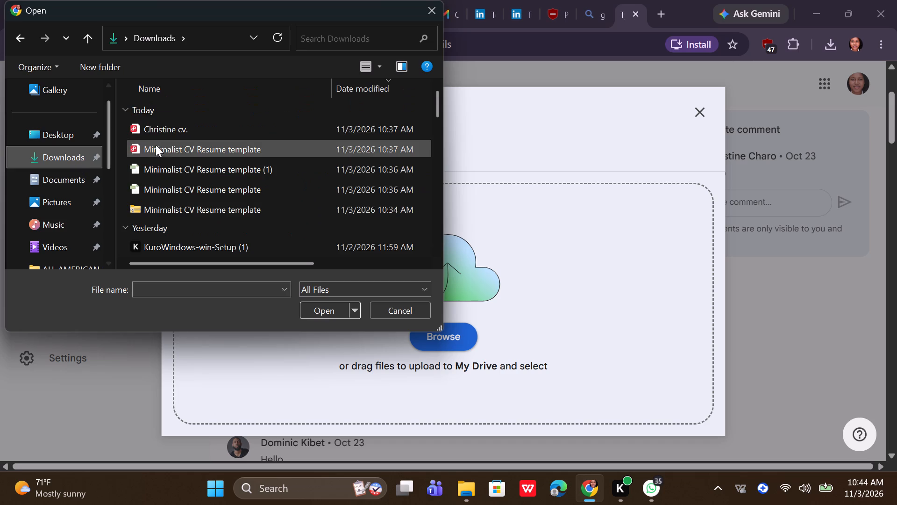
{"action": "left_click", "coordinate": [177, 129]}
{"action": "left_click", "coordinate": [177, 130]}
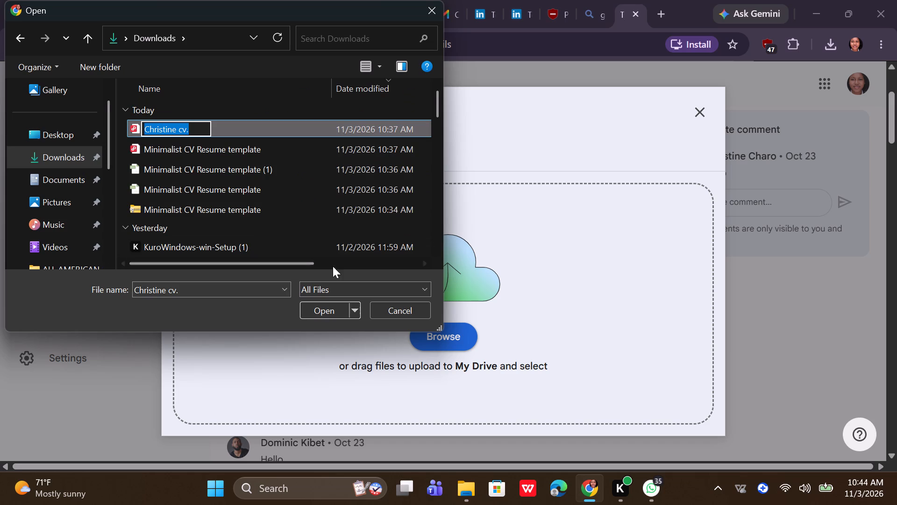
{"action": "left_click", "coordinate": [340, 306]}
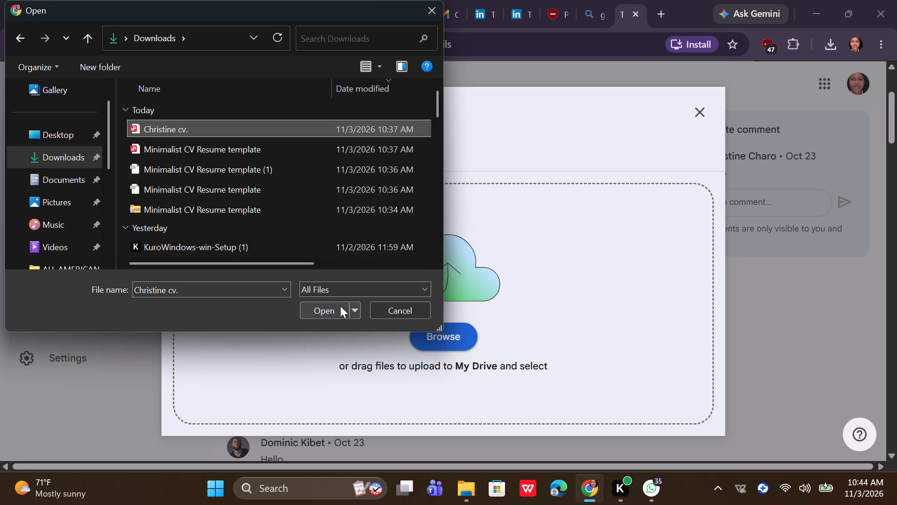
{"action": "left_click", "coordinate": [256, 125]}
{"action": "left_click", "coordinate": [237, 133]}
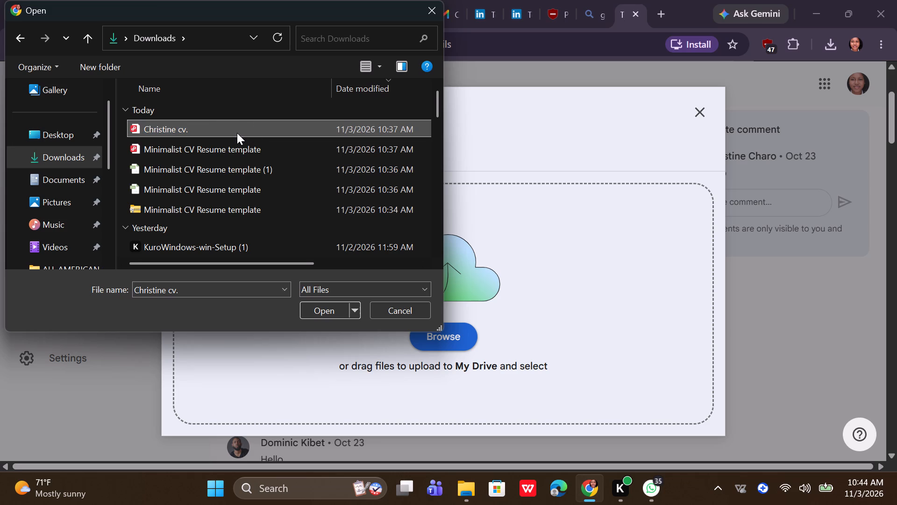
{"action": "left_click", "coordinate": [237, 133]}
{"action": "left_click", "coordinate": [236, 133]}
{"action": "left_click", "coordinate": [166, 123]}
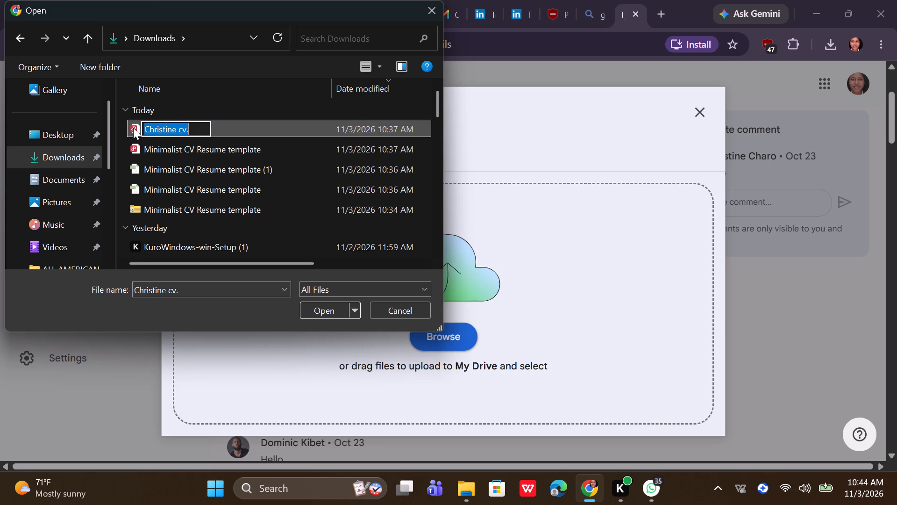
{"action": "left_click_drag", "start_coordinate": [133, 128], "coordinate": [182, 164]}
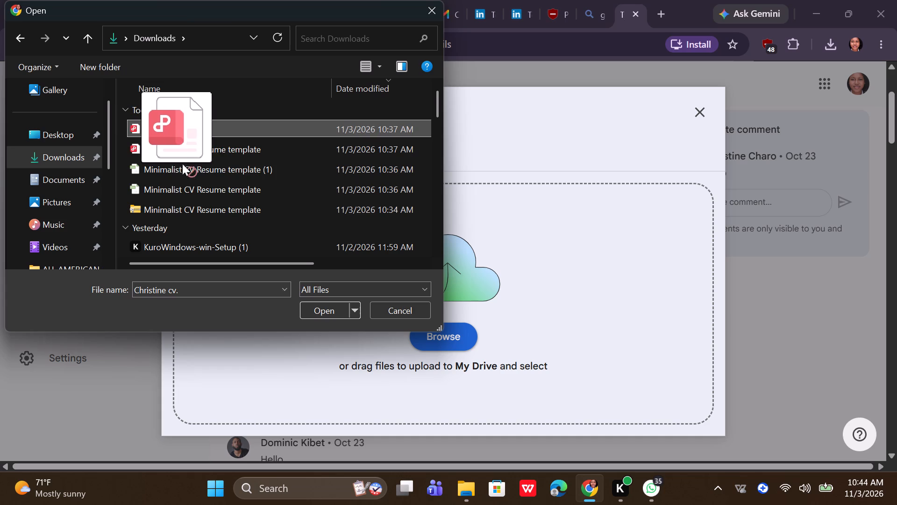
{"action": "left_click_drag", "start_coordinate": [182, 164], "coordinate": [179, 135]}
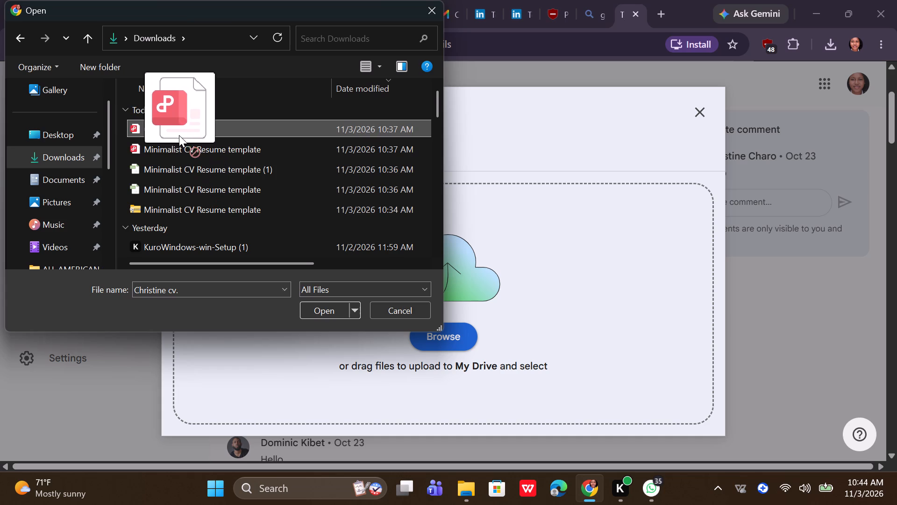
{"action": "left_click_drag", "start_coordinate": [179, 135], "coordinate": [163, 120]}
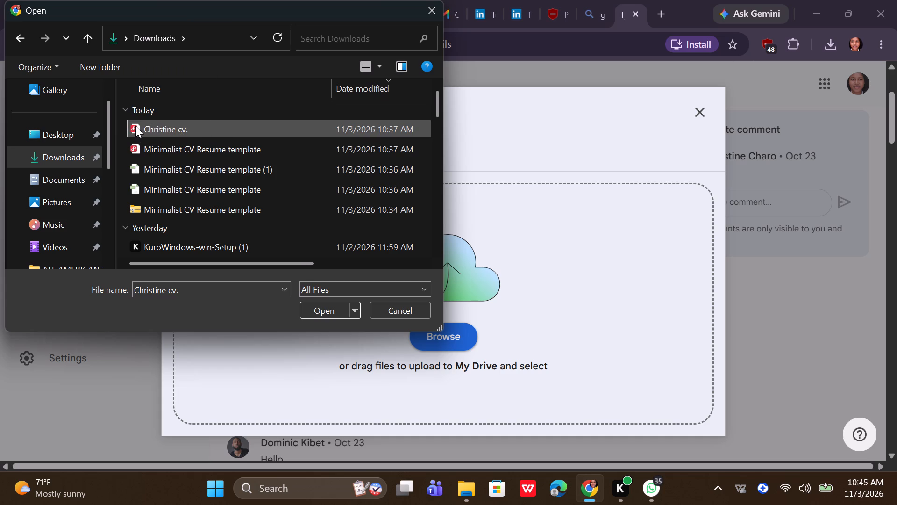
{"action": "left_click", "coordinate": [135, 126]}
{"action": "left_click", "coordinate": [135, 124]}
{"action": "left_click", "coordinate": [339, 301]}
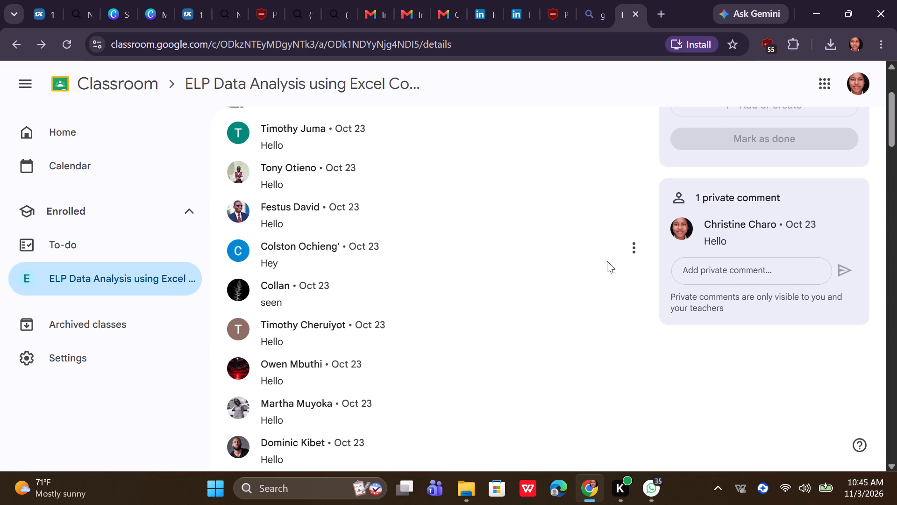
Turn in the "Type Hello" assignment with the attached CV PDF and confirm the submission.
{"action": "scroll", "coordinate": [607, 261], "scroll_direction": "up", "scroll_amount": 2}
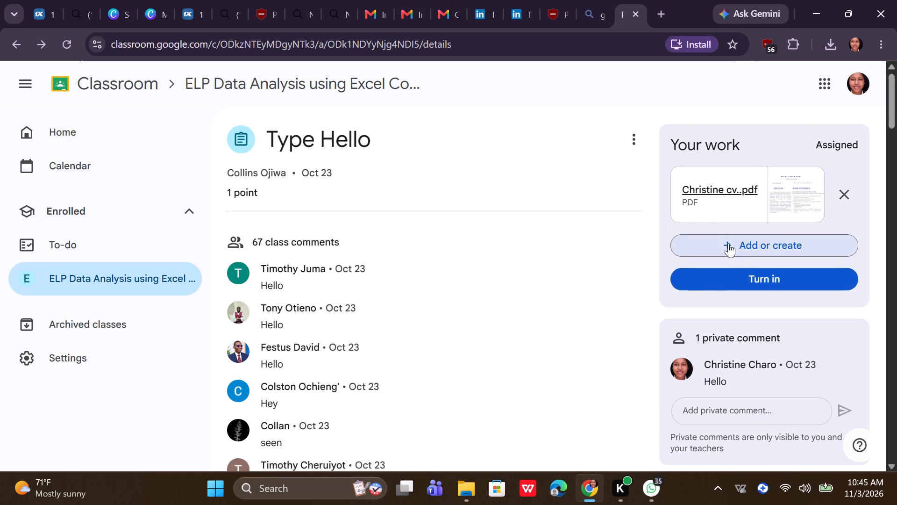
{"action": "left_click", "coordinate": [749, 274]}
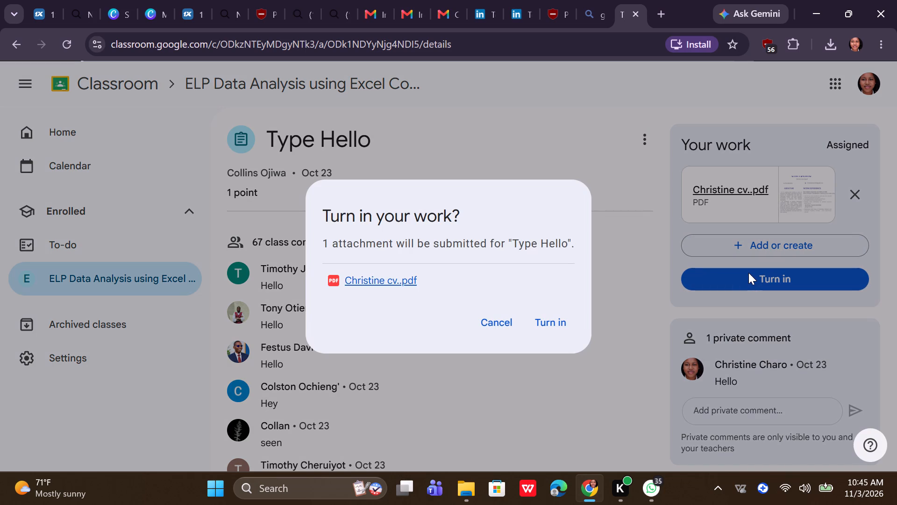
{"action": "left_click", "coordinate": [562, 327]}
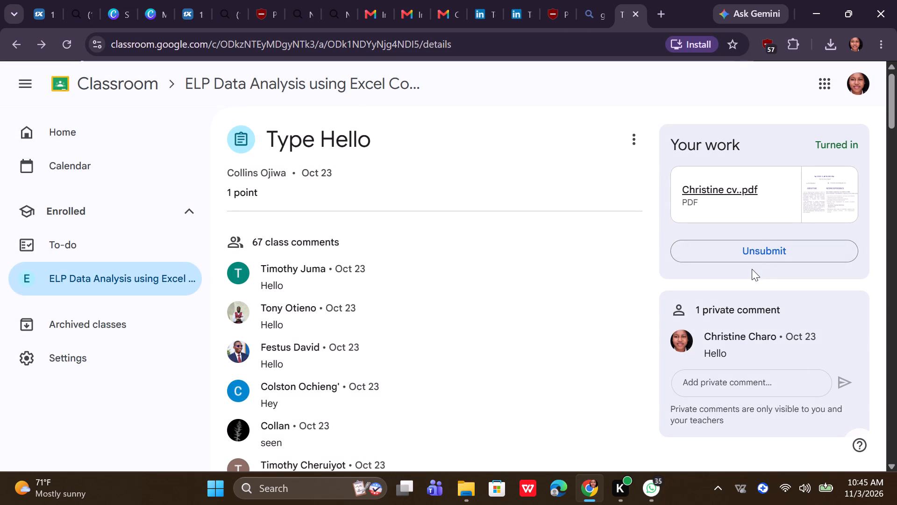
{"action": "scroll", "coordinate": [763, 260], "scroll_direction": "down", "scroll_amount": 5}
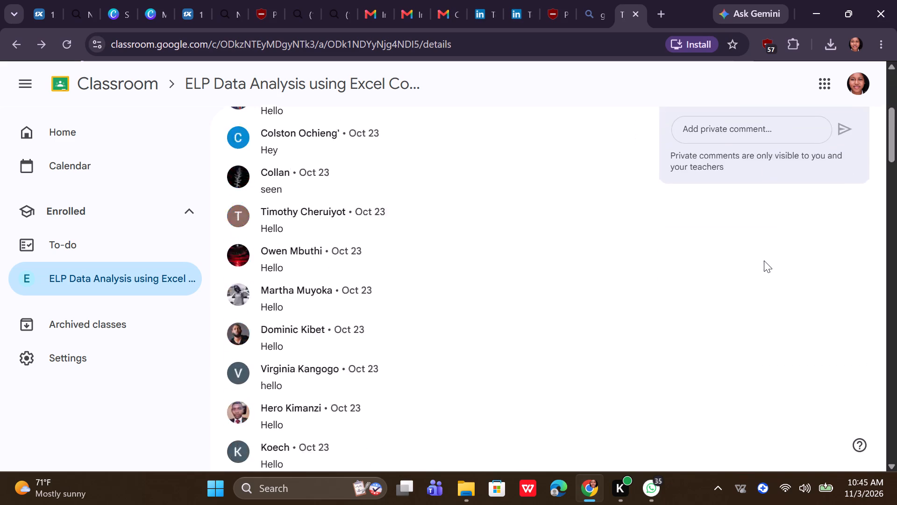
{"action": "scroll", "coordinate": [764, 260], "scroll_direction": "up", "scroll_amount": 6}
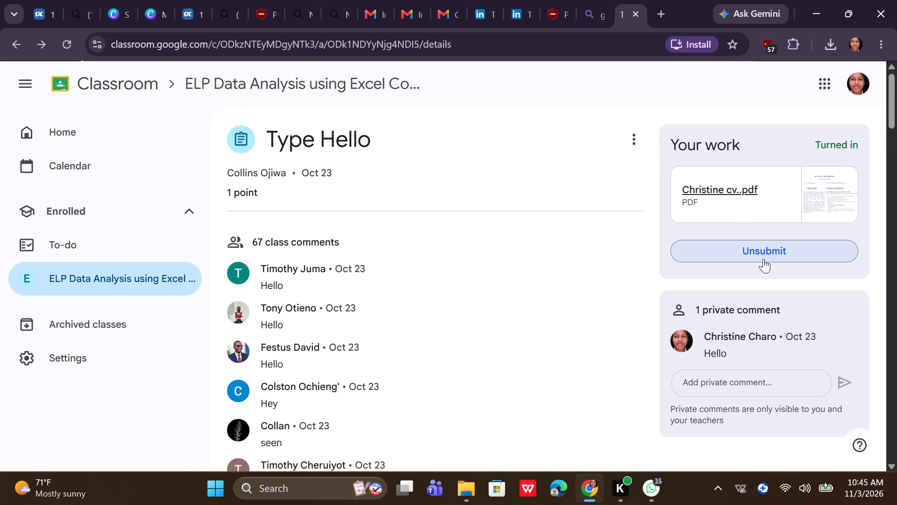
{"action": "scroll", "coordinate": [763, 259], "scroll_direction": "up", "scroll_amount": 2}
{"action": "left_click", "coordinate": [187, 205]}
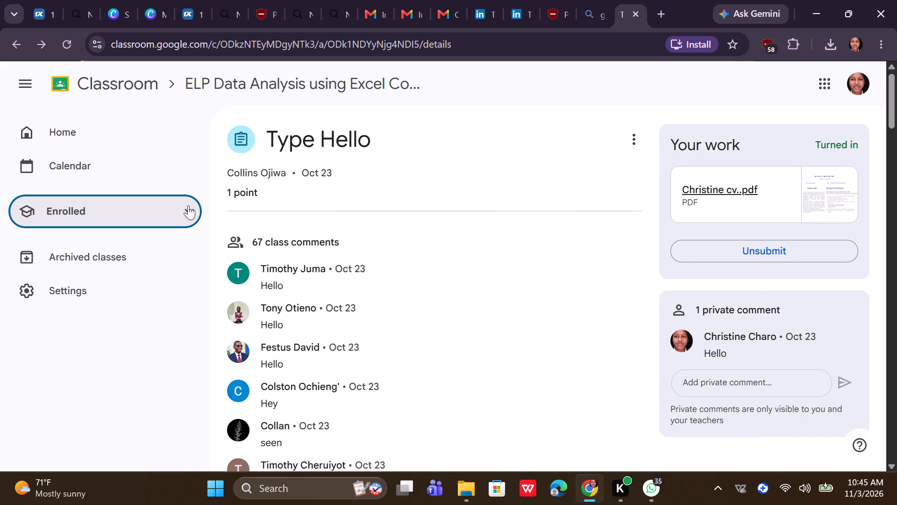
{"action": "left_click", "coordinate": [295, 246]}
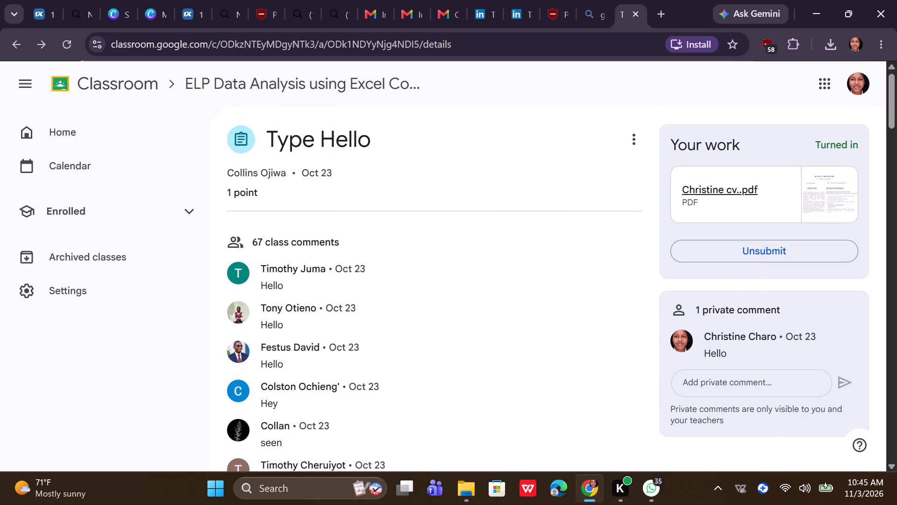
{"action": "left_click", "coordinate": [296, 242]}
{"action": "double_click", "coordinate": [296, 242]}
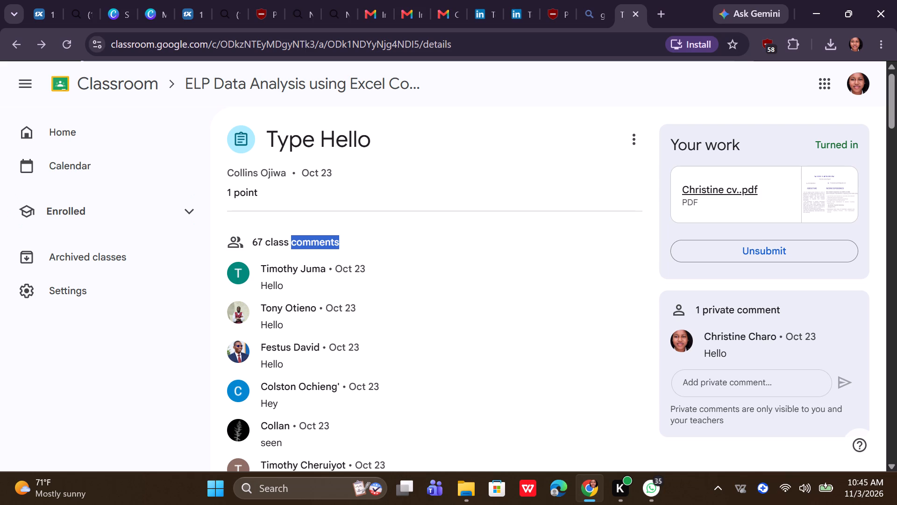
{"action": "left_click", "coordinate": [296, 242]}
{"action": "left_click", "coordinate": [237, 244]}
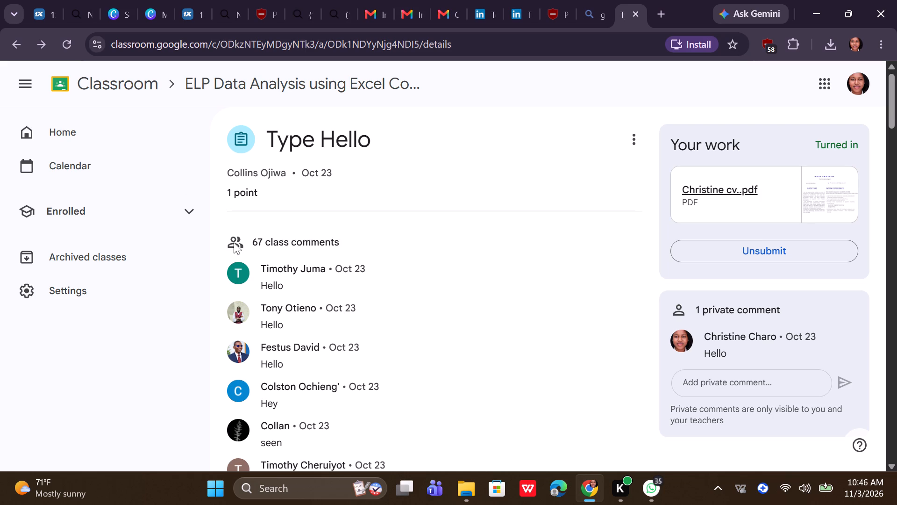
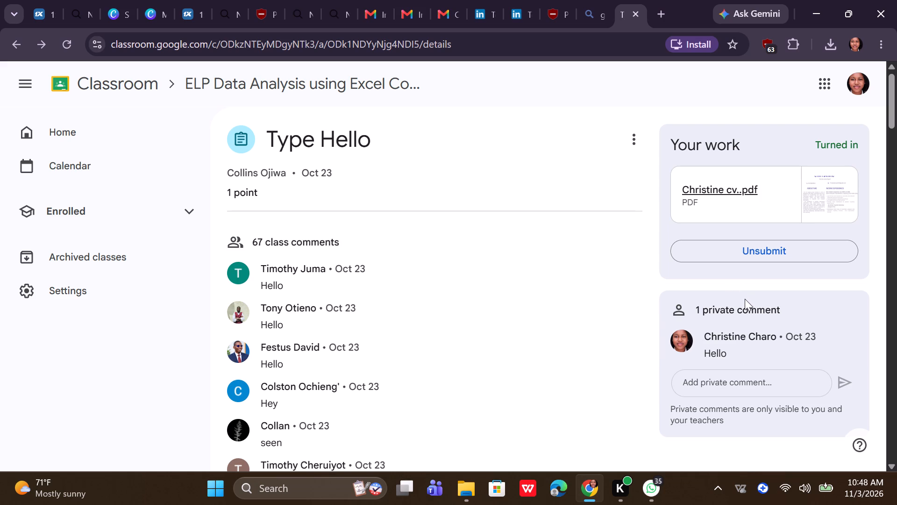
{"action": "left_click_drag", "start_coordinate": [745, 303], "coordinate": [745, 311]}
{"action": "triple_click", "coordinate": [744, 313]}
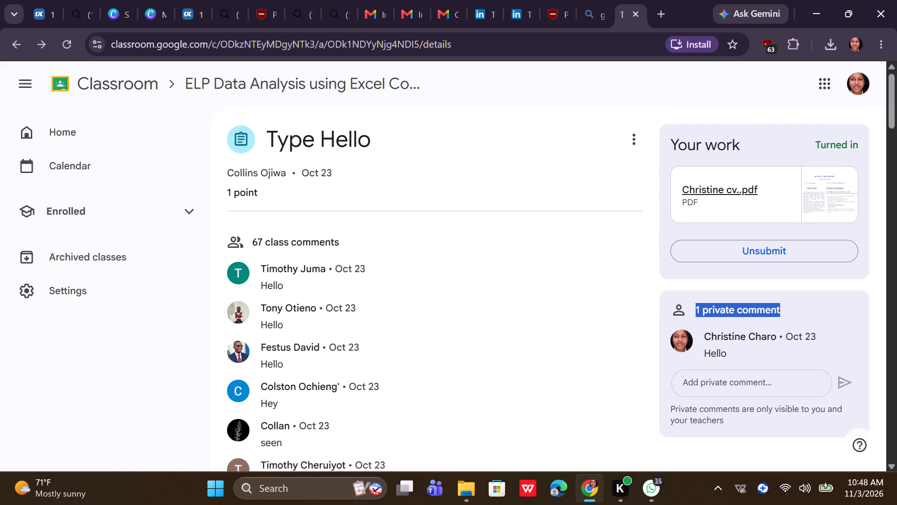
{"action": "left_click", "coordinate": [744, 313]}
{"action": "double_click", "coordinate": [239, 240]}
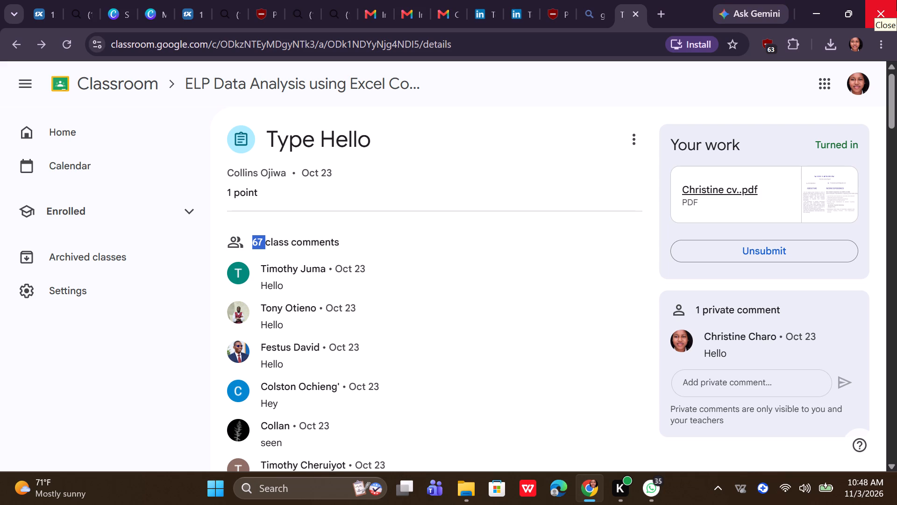
Look through the class comments on the "Type Hello" assignment.
{"action": "scroll", "coordinate": [508, 139], "scroll_direction": "down", "scroll_amount": 1}
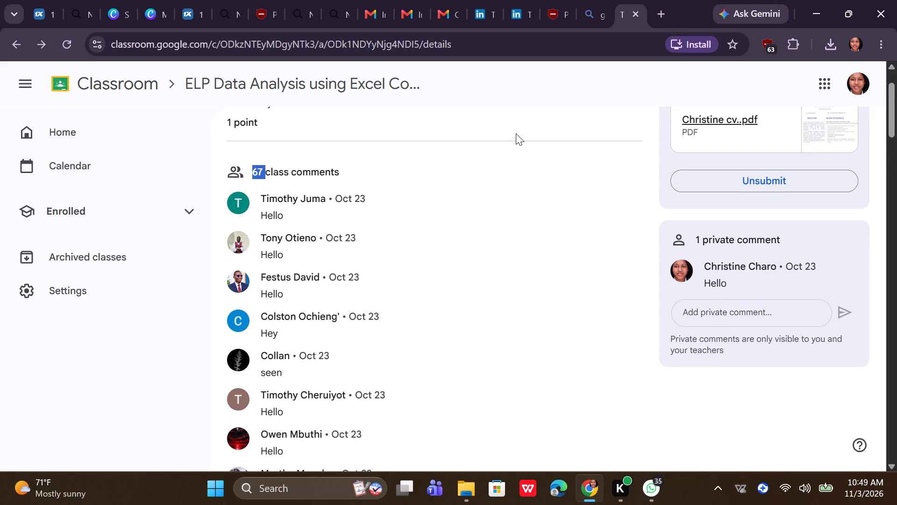
{"action": "scroll", "coordinate": [516, 133], "scroll_direction": "down", "scroll_amount": 6}
{"action": "scroll", "coordinate": [520, 130], "scroll_direction": "up", "scroll_amount": 2}
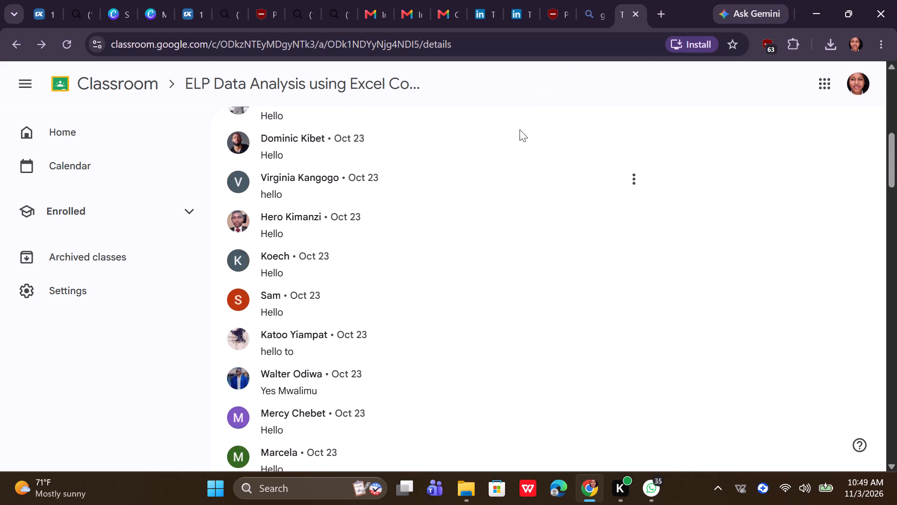
{"action": "scroll", "coordinate": [520, 130], "scroll_direction": "up", "scroll_amount": 4}
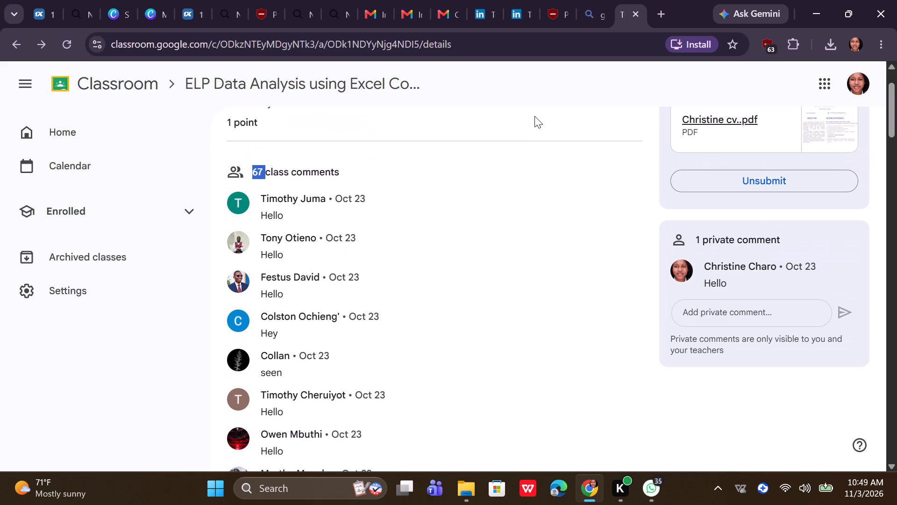
{"action": "scroll", "coordinate": [534, 116], "scroll_direction": "down", "scroll_amount": 2}
{"action": "scroll", "coordinate": [534, 115], "scroll_direction": "up", "scroll_amount": 2}
{"action": "scroll", "coordinate": [587, 103], "scroll_direction": "down", "scroll_amount": 3}
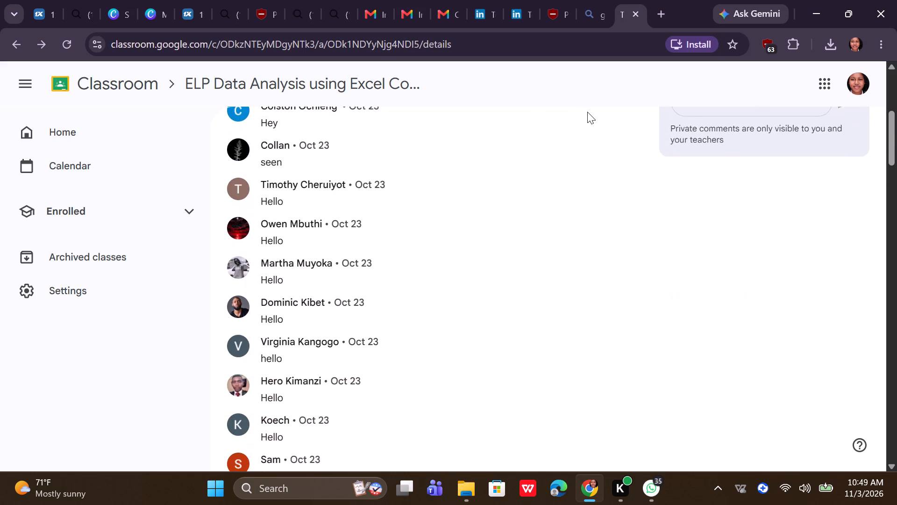
{"action": "scroll", "coordinate": [587, 112], "scroll_direction": "down", "scroll_amount": 8}
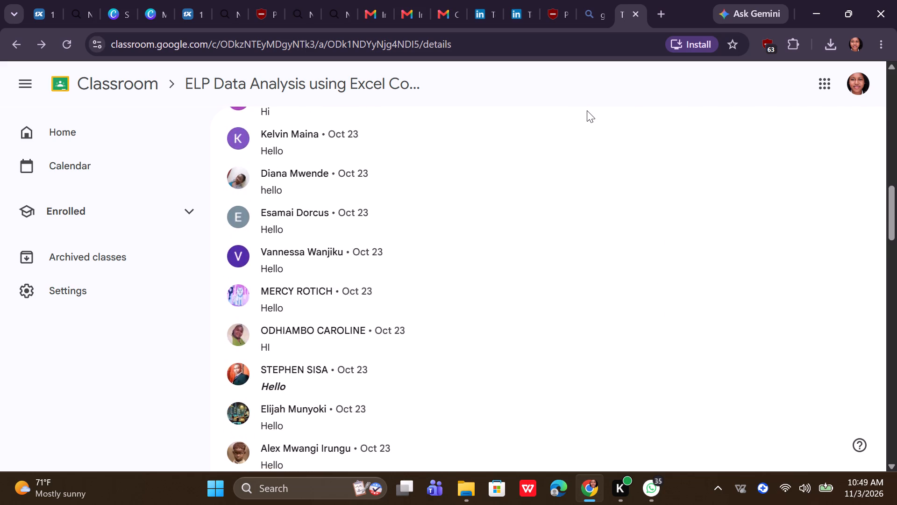
{"action": "scroll", "coordinate": [587, 110], "scroll_direction": "down", "scroll_amount": 4}
{"action": "scroll", "coordinate": [589, 109], "scroll_direction": "up", "scroll_amount": 2}
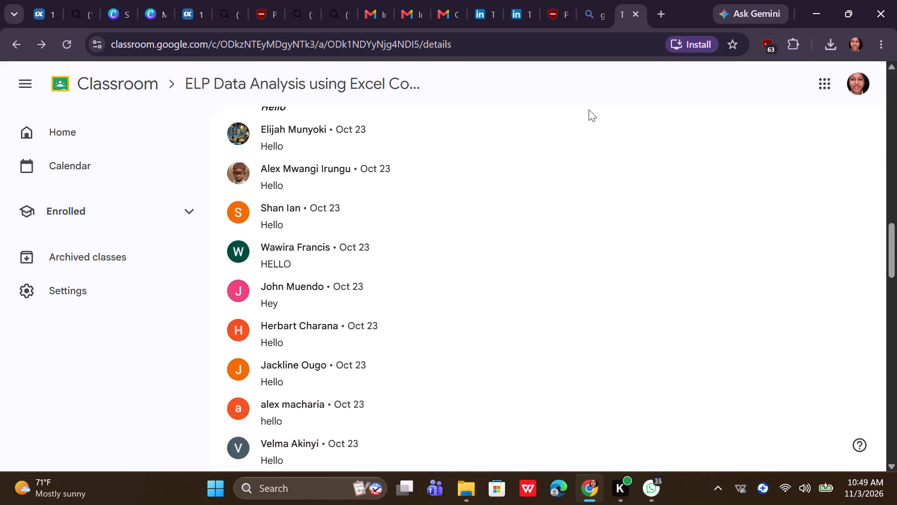
{"action": "scroll", "coordinate": [589, 109], "scroll_direction": "up", "scroll_amount": 12}
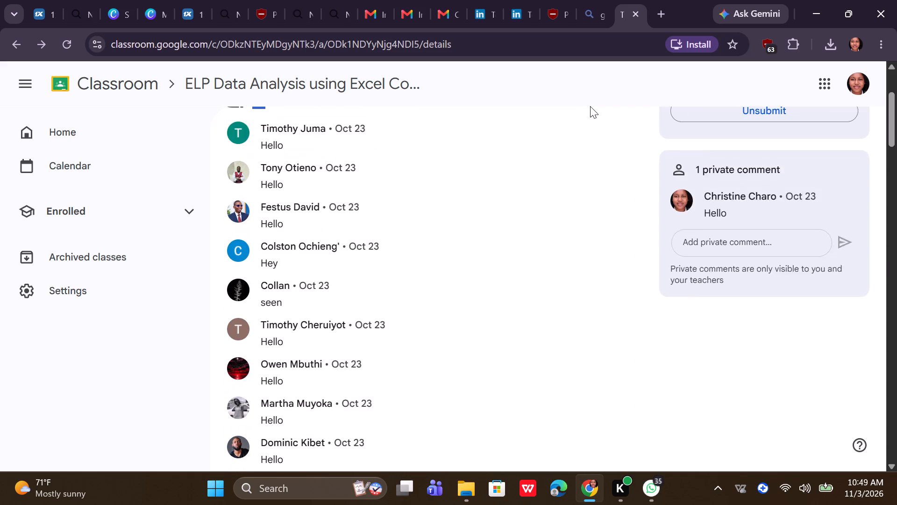
{"action": "scroll", "coordinate": [590, 106], "scroll_direction": "up", "scroll_amount": 5}
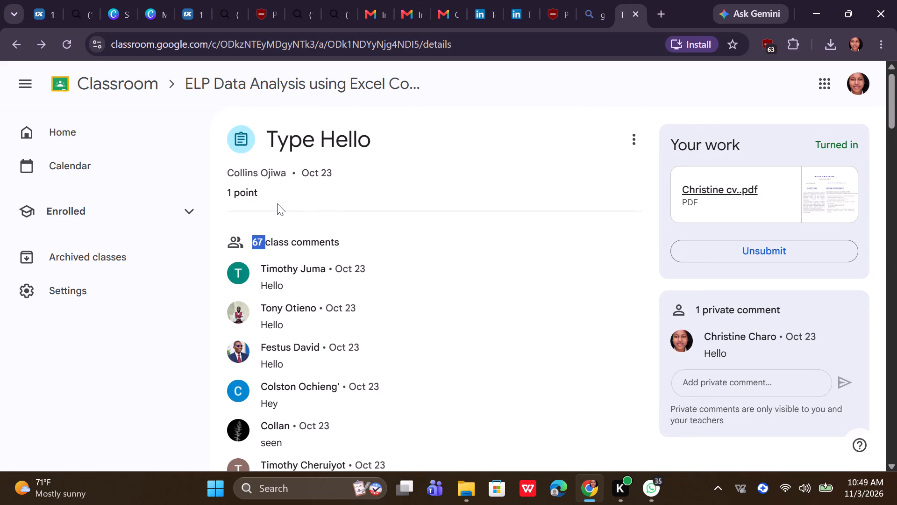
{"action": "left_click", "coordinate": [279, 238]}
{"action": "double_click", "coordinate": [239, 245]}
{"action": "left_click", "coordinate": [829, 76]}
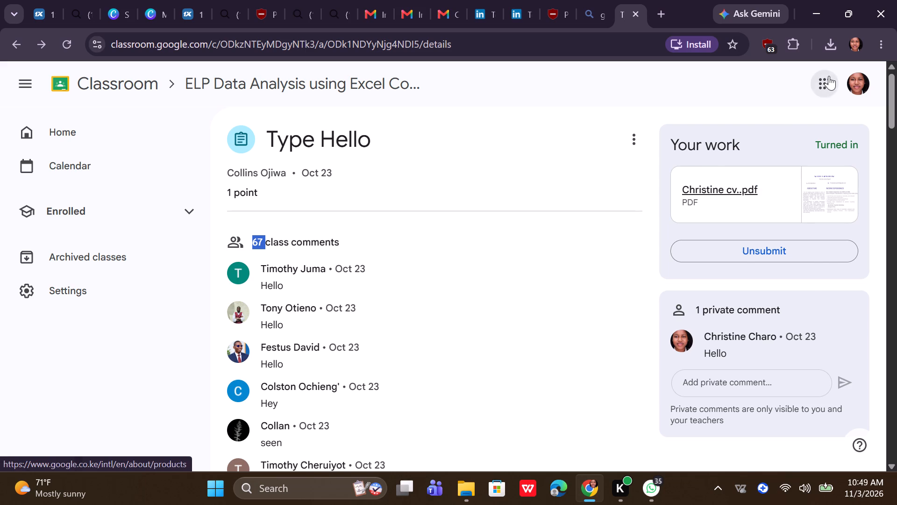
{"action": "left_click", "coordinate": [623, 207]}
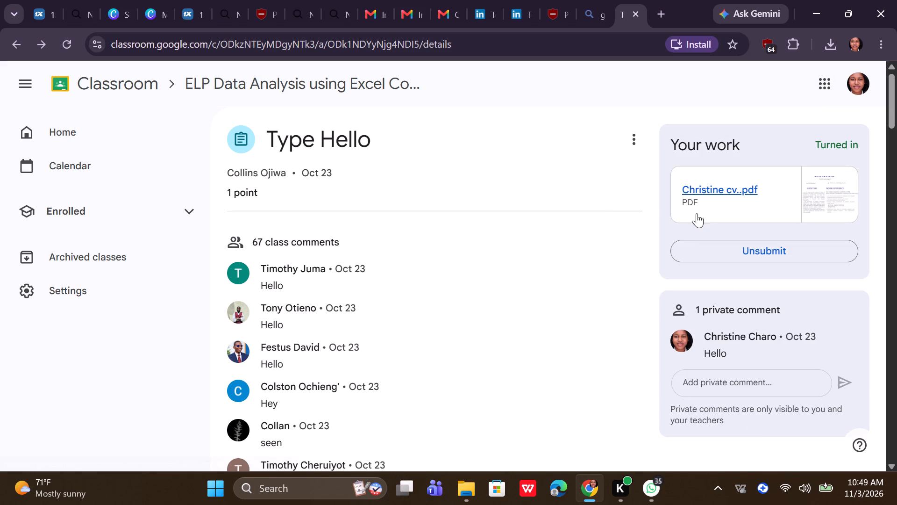
Check the list of archived classes.
{"action": "left_click", "coordinate": [104, 252]}
{"action": "left_click_drag", "start_coordinate": [109, 229], "coordinate": [110, 229]}
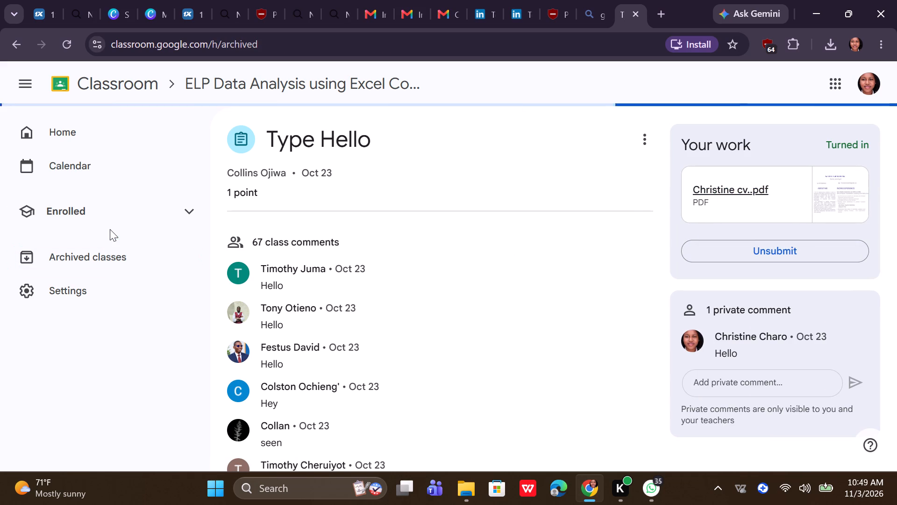
{"action": "left_click_drag", "start_coordinate": [110, 229], "coordinate": [115, 222]}
{"action": "left_click", "coordinate": [127, 210]}
{"action": "left_click", "coordinate": [150, 175]}
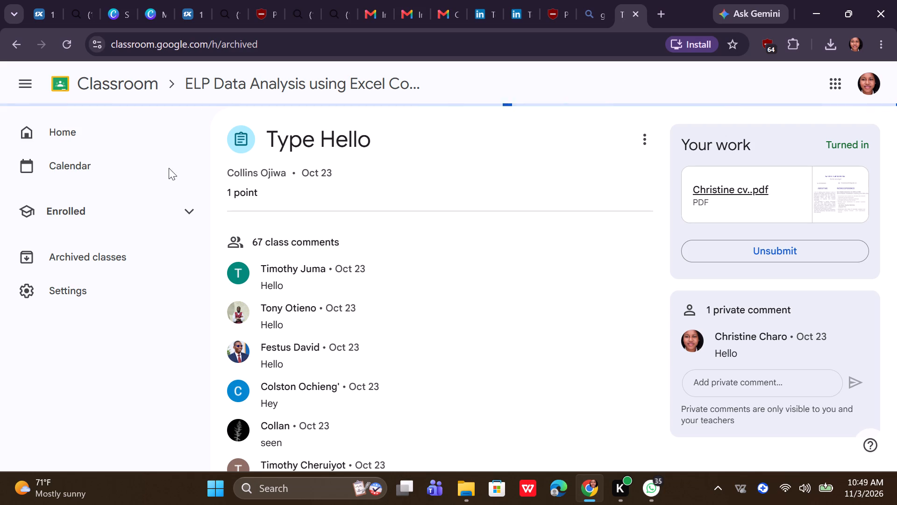
{"action": "right_click", "coordinate": [235, 177]}
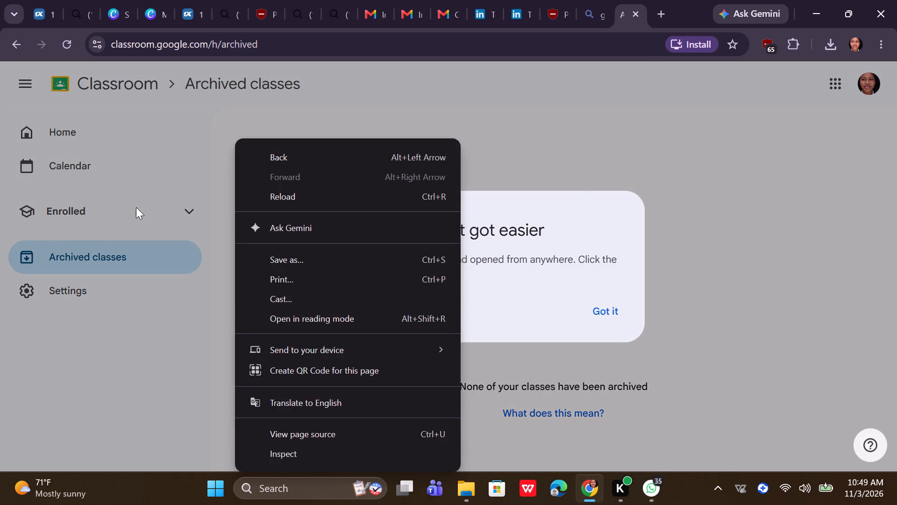
{"action": "left_click", "coordinate": [140, 201]}
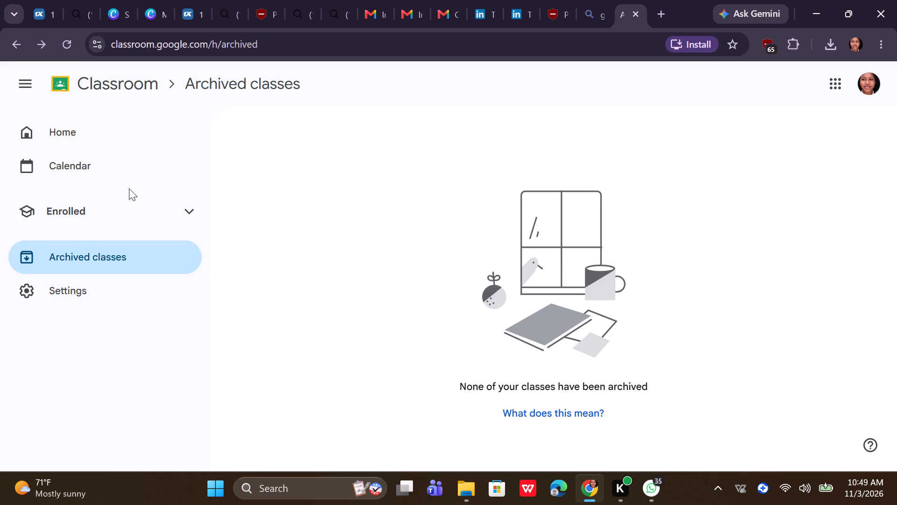
Return to the Classroom home page and open the ELP Data Analysis class.
{"action": "left_click", "coordinate": [129, 184]}
{"action": "left_click", "coordinate": [165, 129]}
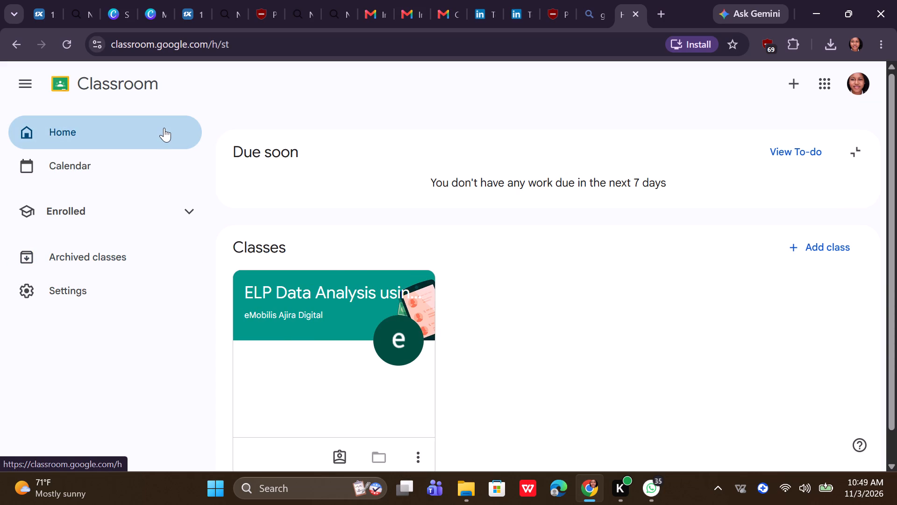
{"action": "double_click", "coordinate": [291, 295]}
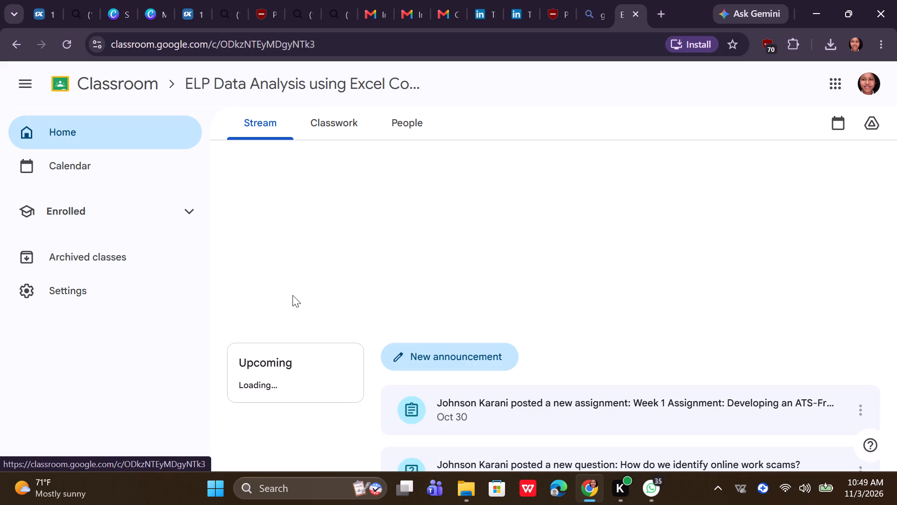
Look through the class stream's announcements, posts and comments for the CV assignment.
{"action": "scroll", "coordinate": [393, 285], "scroll_direction": "down", "scroll_amount": 3}
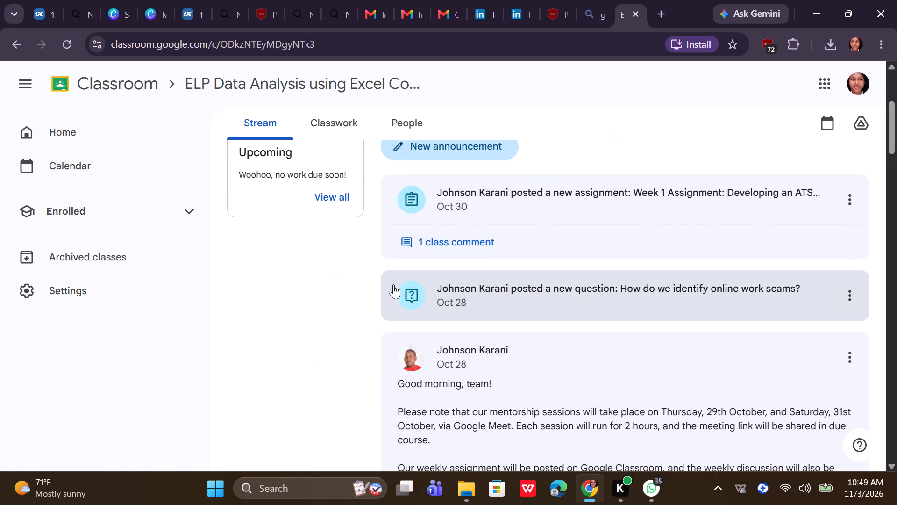
{"action": "scroll", "coordinate": [393, 284], "scroll_direction": "down", "scroll_amount": 6}
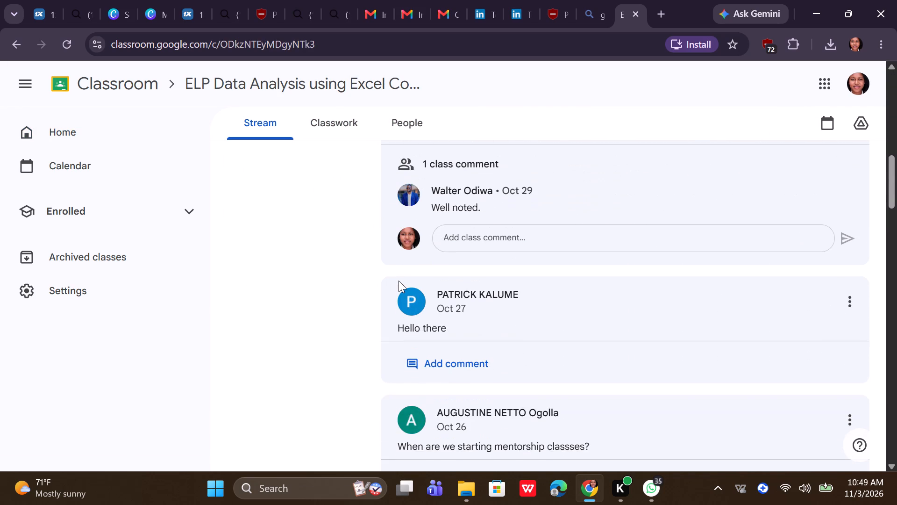
{"action": "scroll", "coordinate": [399, 281], "scroll_direction": "up", "scroll_amount": 1}
{"action": "scroll", "coordinate": [406, 274], "scroll_direction": "down", "scroll_amount": 4}
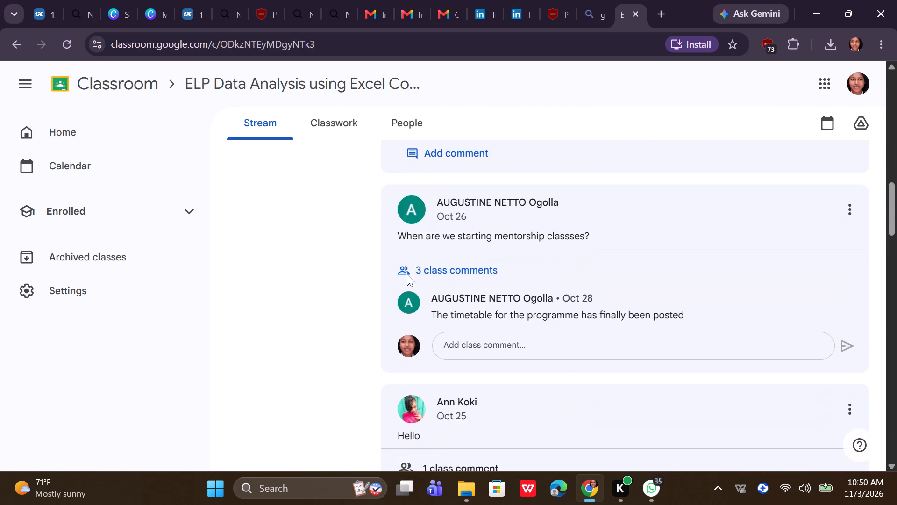
{"action": "scroll", "coordinate": [411, 271], "scroll_direction": "down", "scroll_amount": 6}
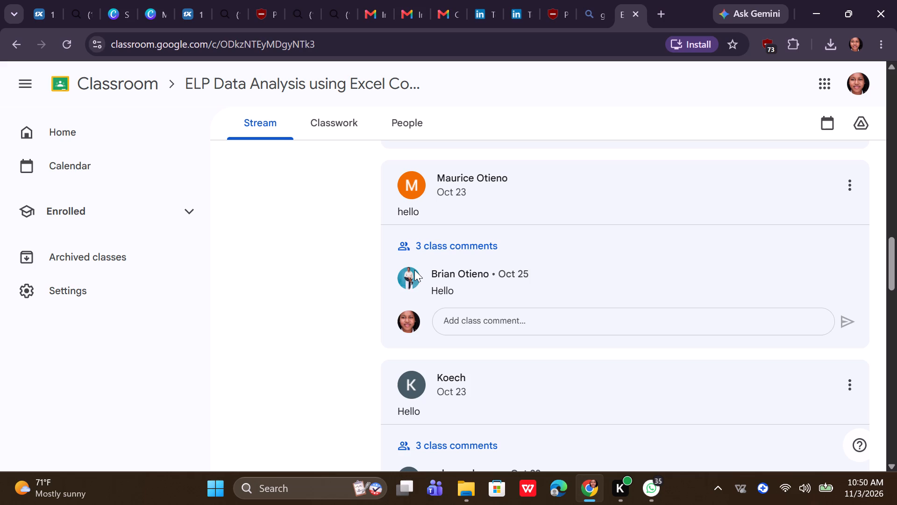
{"action": "scroll", "coordinate": [414, 270], "scroll_direction": "up", "scroll_amount": 1}
{"action": "scroll", "coordinate": [417, 267], "scroll_direction": "down", "scroll_amount": 2}
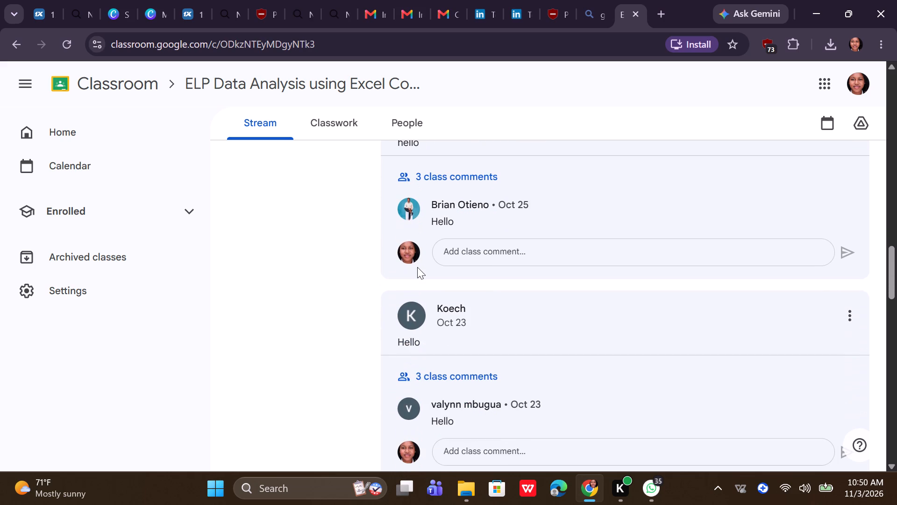
{"action": "scroll", "coordinate": [417, 266], "scroll_direction": "up", "scroll_amount": 1}
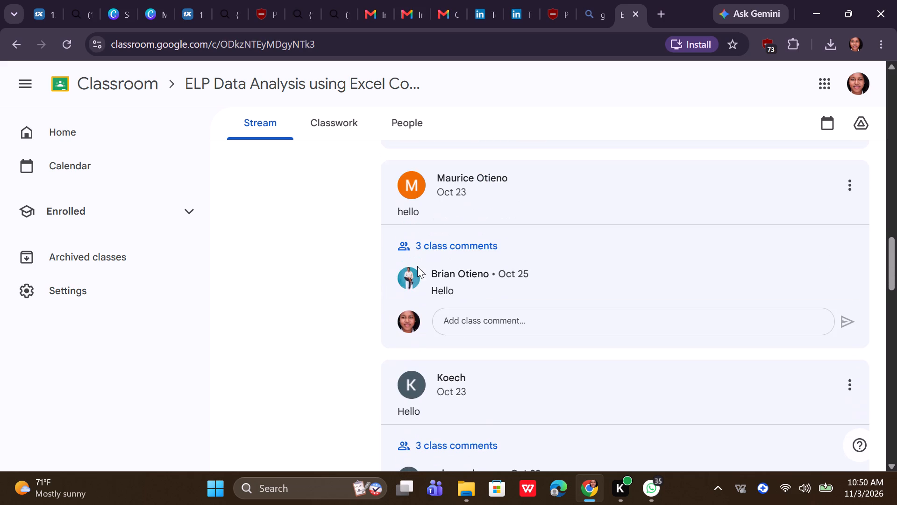
{"action": "scroll", "coordinate": [417, 266], "scroll_direction": "down", "scroll_amount": 2}
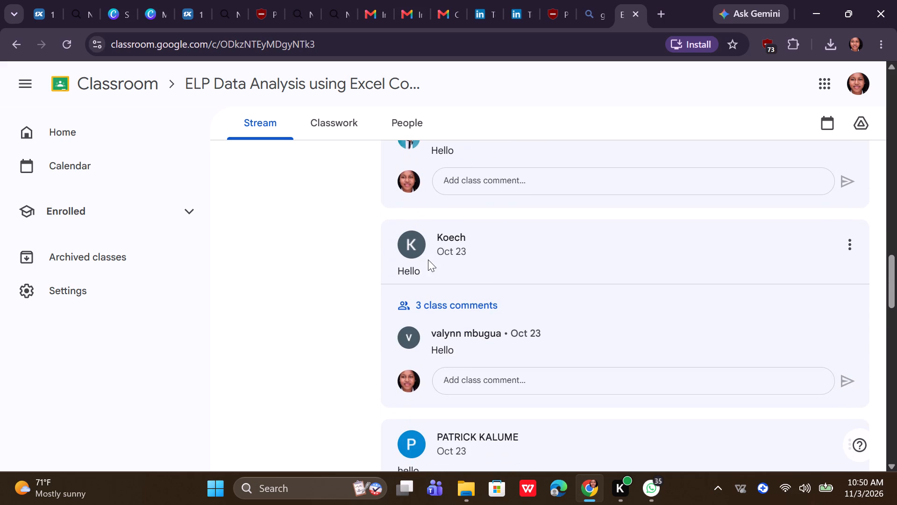
{"action": "scroll", "coordinate": [429, 259], "scroll_direction": "up", "scroll_amount": 2}
{"action": "scroll", "coordinate": [429, 259], "scroll_direction": "down", "scroll_amount": 4}
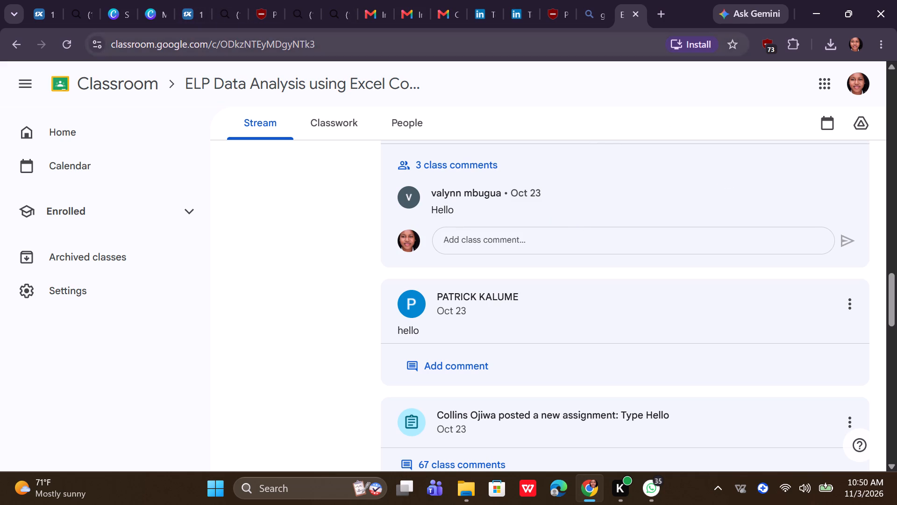
{"action": "scroll", "coordinate": [670, 183], "scroll_direction": "down", "scroll_amount": 7}
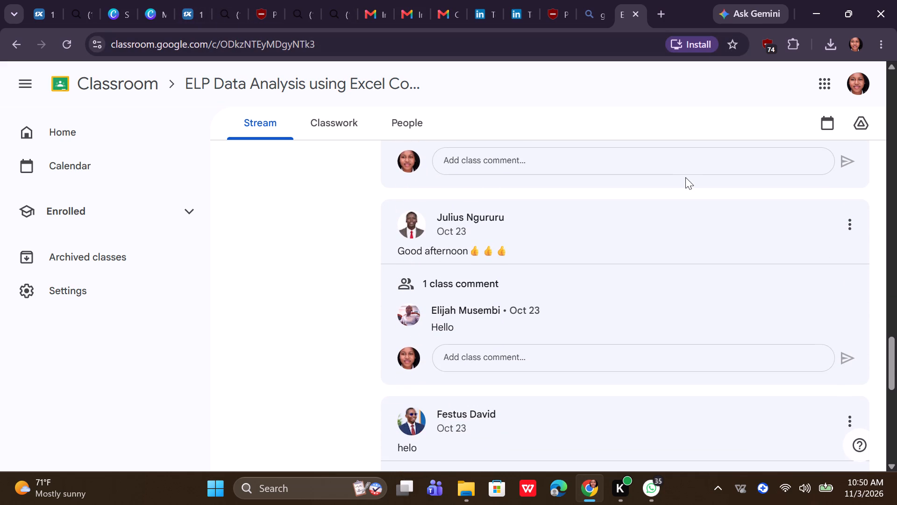
{"action": "scroll", "coordinate": [690, 176], "scroll_direction": "down", "scroll_amount": 3}
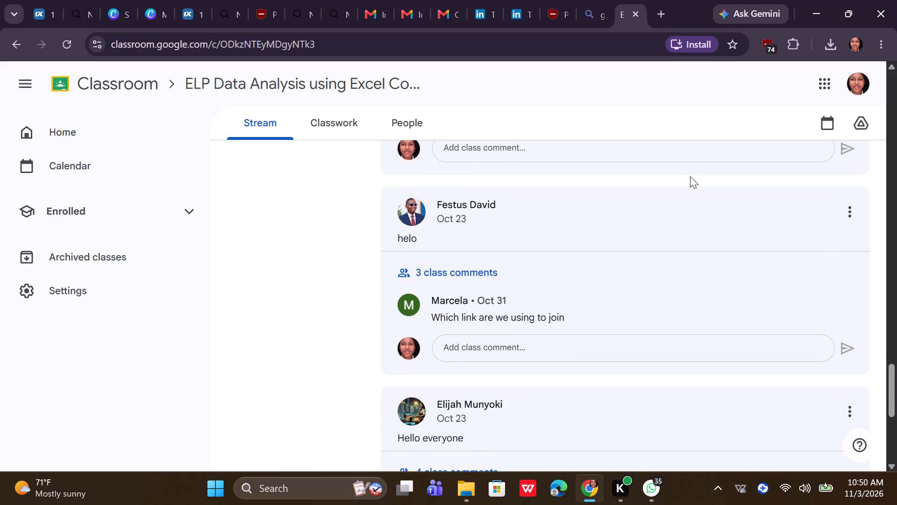
{"action": "scroll", "coordinate": [693, 174], "scroll_direction": "down", "scroll_amount": 5}
{"action": "scroll", "coordinate": [698, 175], "scroll_direction": "up", "scroll_amount": 2}
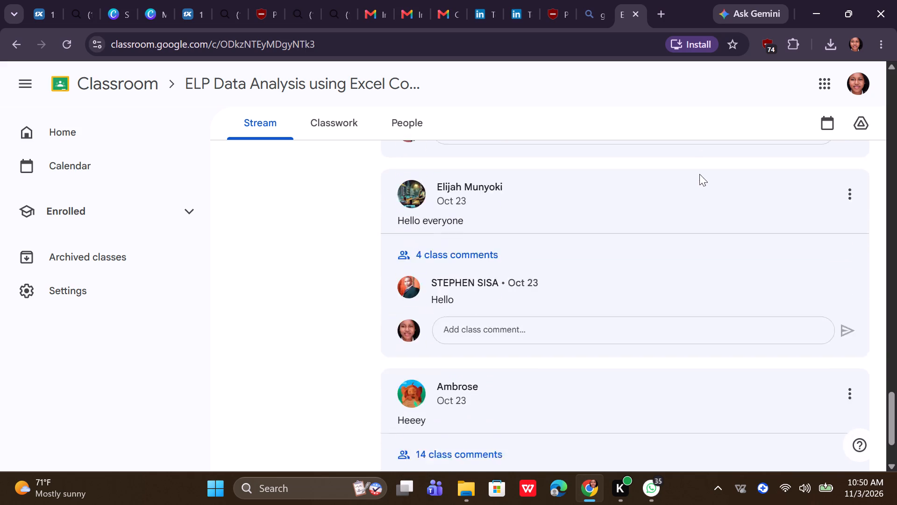
{"action": "scroll", "coordinate": [699, 174], "scroll_direction": "up", "scroll_amount": 5}
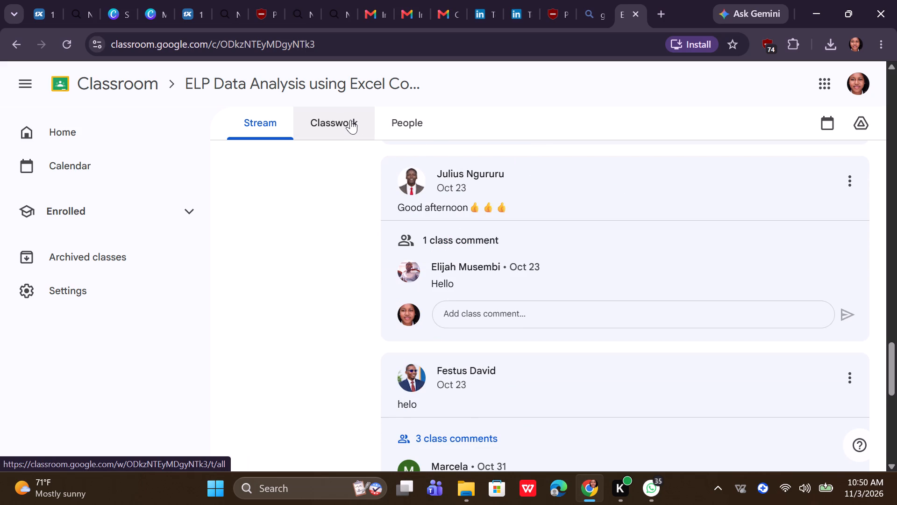
Find the Week 1 Assignment on developing an ATS-friendly resume in the class's Classwork and expand its details.
{"action": "left_click", "coordinate": [349, 120]}
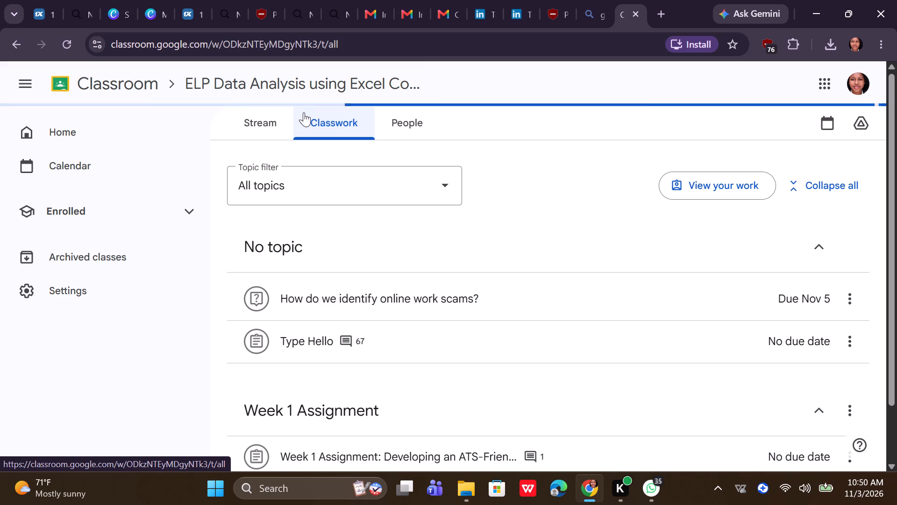
{"action": "scroll", "coordinate": [672, 228], "scroll_direction": "down", "scroll_amount": 2}
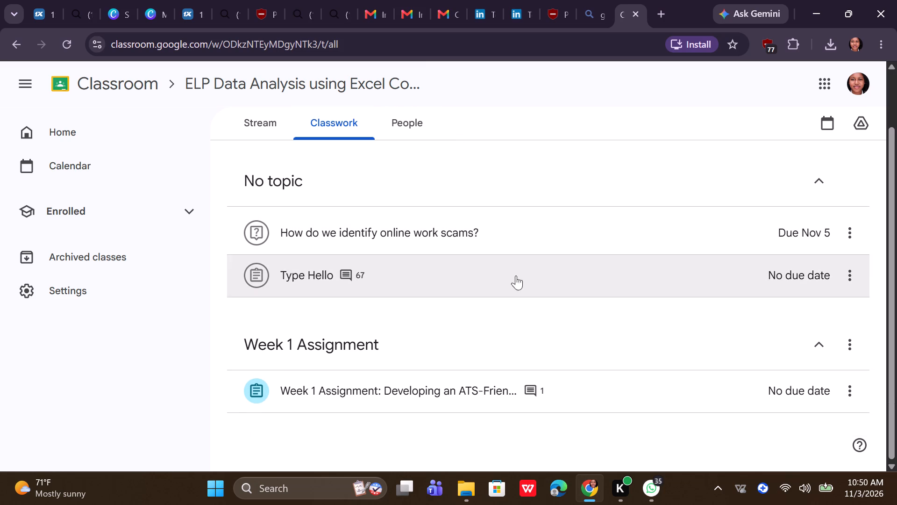
{"action": "left_click", "coordinate": [389, 393]}
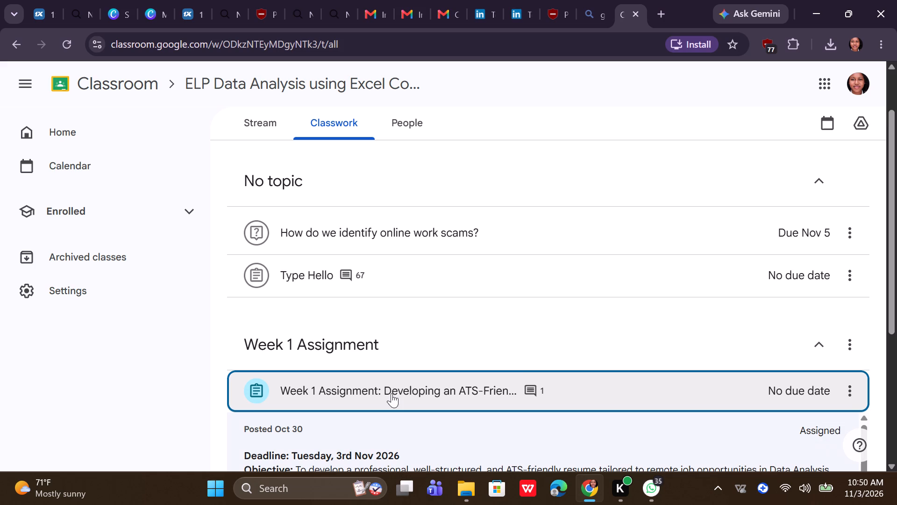
Read the Week 1 Assignment's deadline, objective and resume instructions.
{"action": "scroll", "coordinate": [410, 381], "scroll_direction": "down", "scroll_amount": 3}
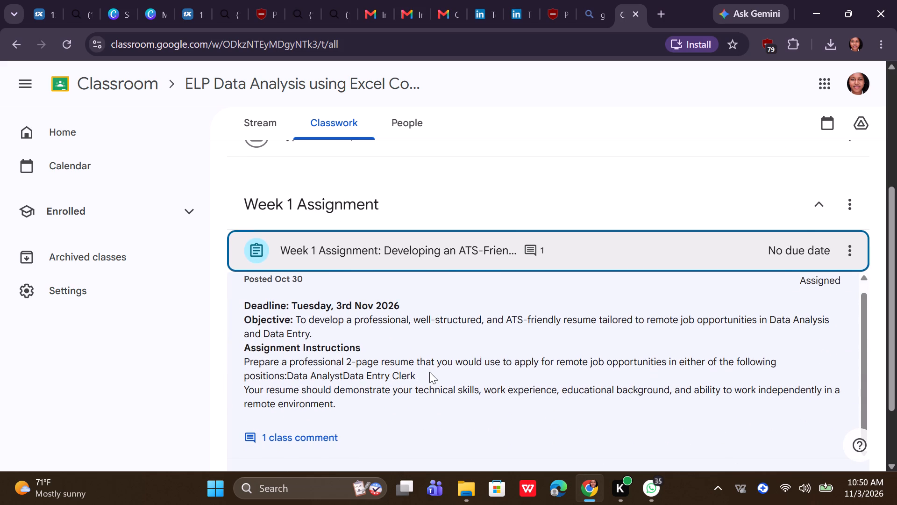
{"action": "scroll", "coordinate": [429, 372], "scroll_direction": "down", "scroll_amount": 1}
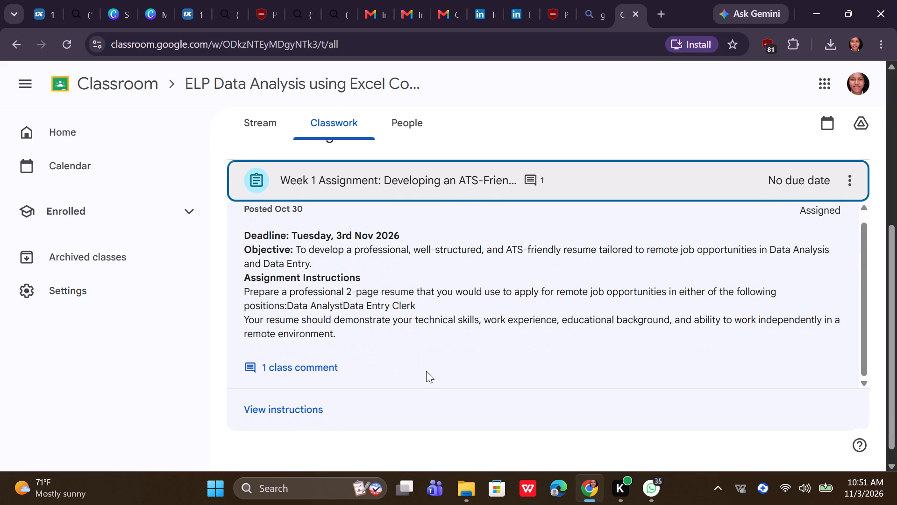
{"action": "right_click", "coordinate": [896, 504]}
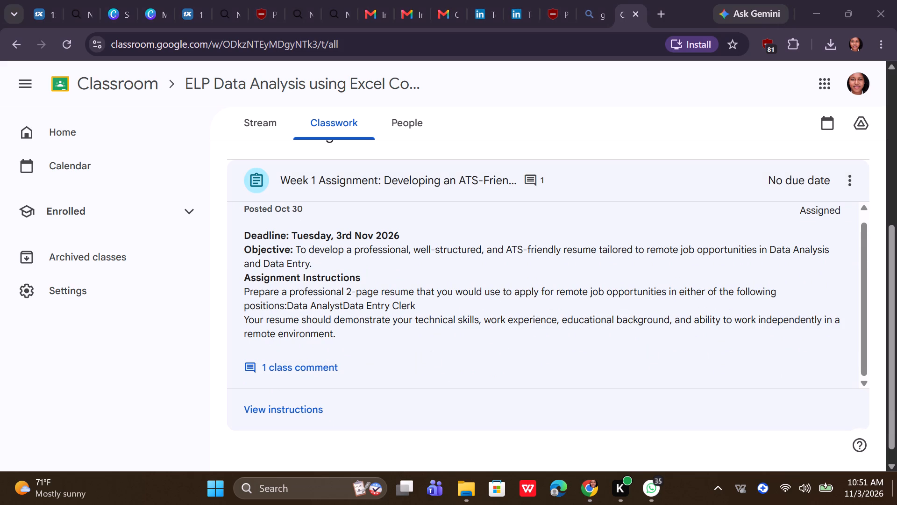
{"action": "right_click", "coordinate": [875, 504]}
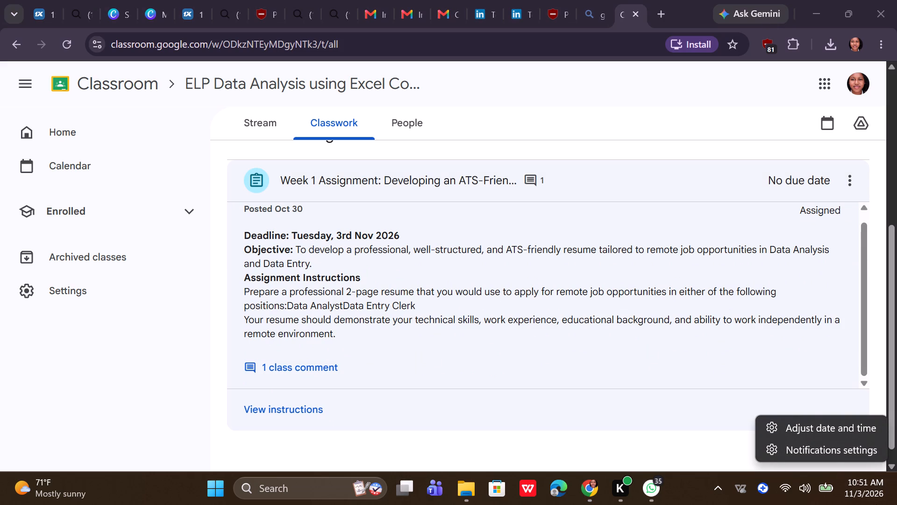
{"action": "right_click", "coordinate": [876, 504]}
Open the Week 1 Assignment's class comments and read the data analyst resume posted there through to its references line.
{"action": "scroll", "coordinate": [434, 499], "scroll_direction": "down", "scroll_amount": 1}
{"action": "scroll", "coordinate": [750, 248], "scroll_direction": "down", "scroll_amount": 2}
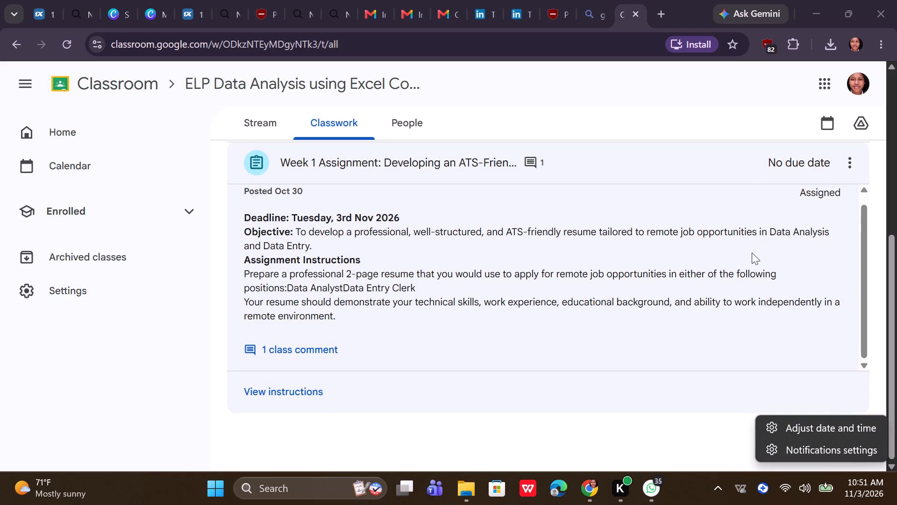
{"action": "scroll", "coordinate": [754, 254], "scroll_direction": "down", "scroll_amount": 1}
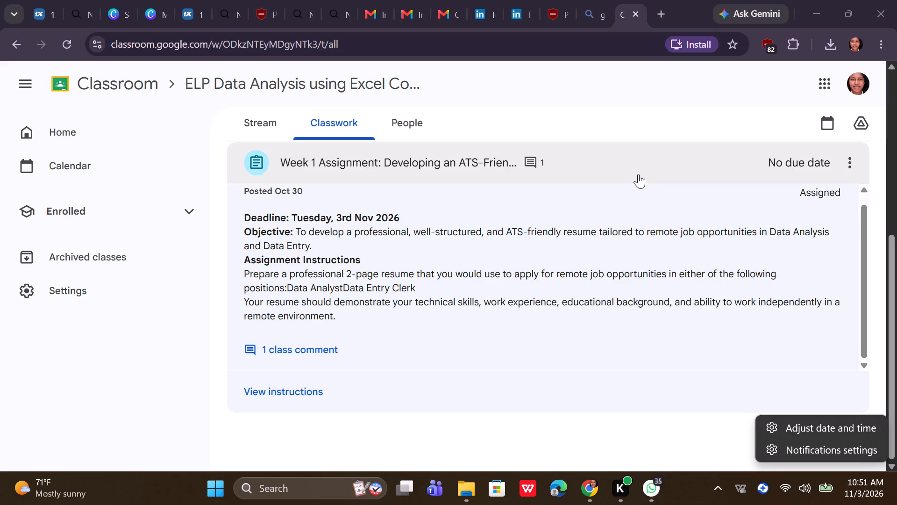
{"action": "scroll", "coordinate": [638, 174], "scroll_direction": "down", "scroll_amount": 1}
{"action": "left_click", "coordinate": [343, 357]}
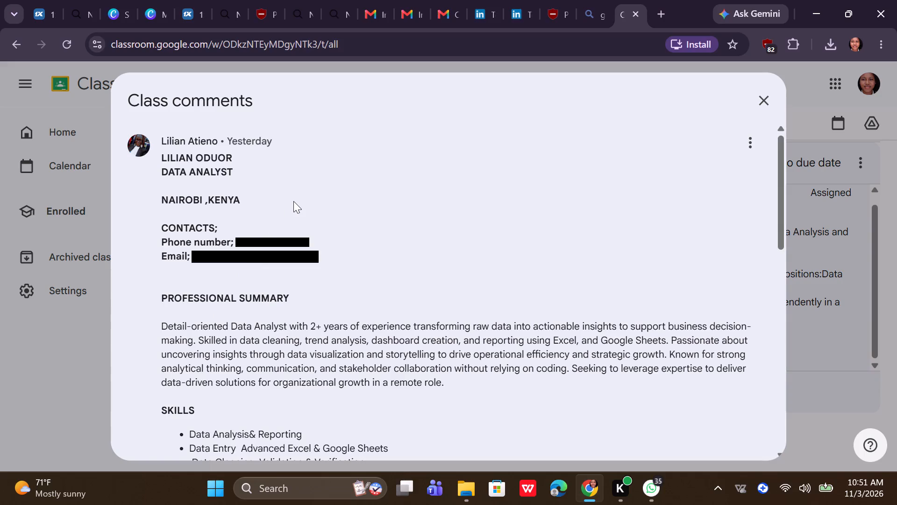
{"action": "scroll", "coordinate": [293, 201], "scroll_direction": "down", "scroll_amount": 2}
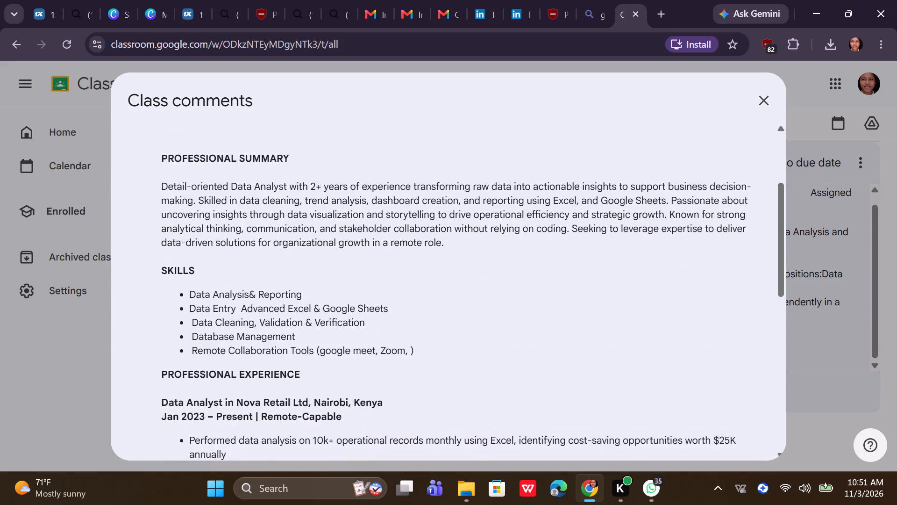
{"action": "scroll", "coordinate": [294, 201], "scroll_direction": "down", "scroll_amount": 2}
{"action": "scroll", "coordinate": [294, 201], "scroll_direction": "up", "scroll_amount": 1}
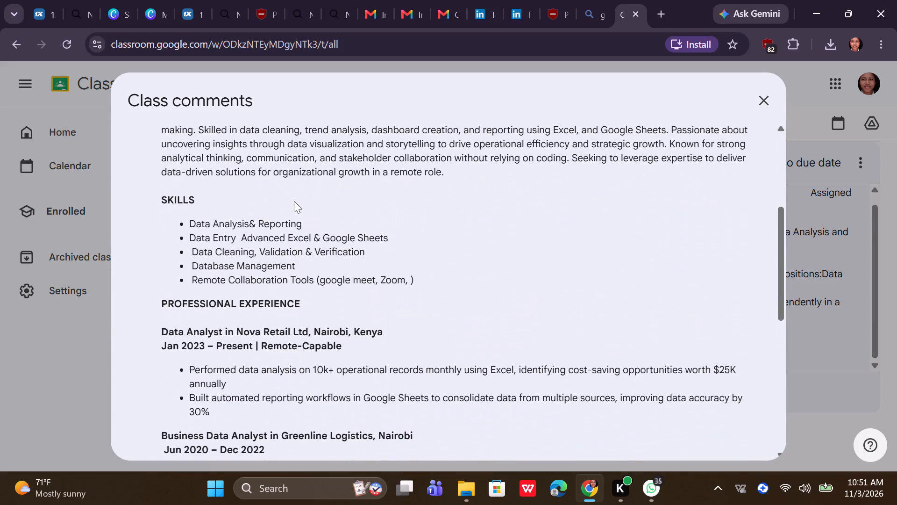
{"action": "scroll", "coordinate": [294, 201], "scroll_direction": "down", "scroll_amount": 1}
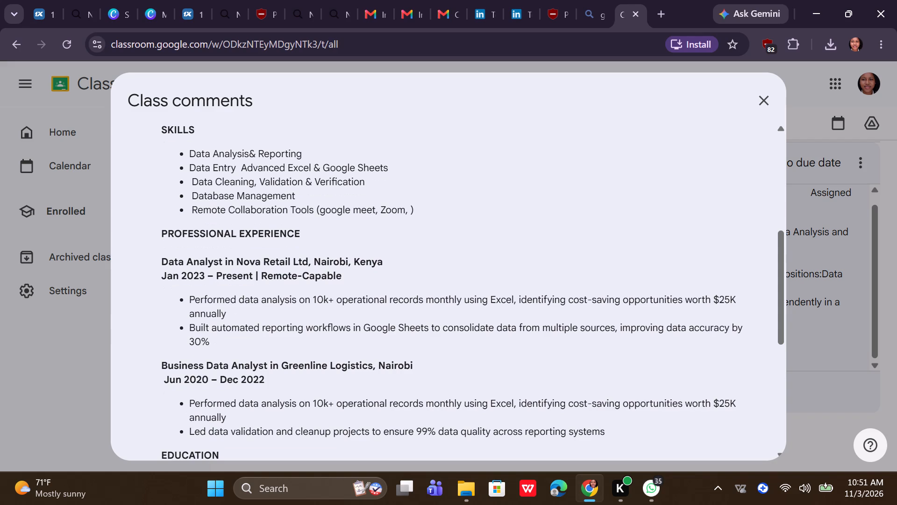
{"action": "scroll", "coordinate": [297, 200], "scroll_direction": "down", "scroll_amount": 1}
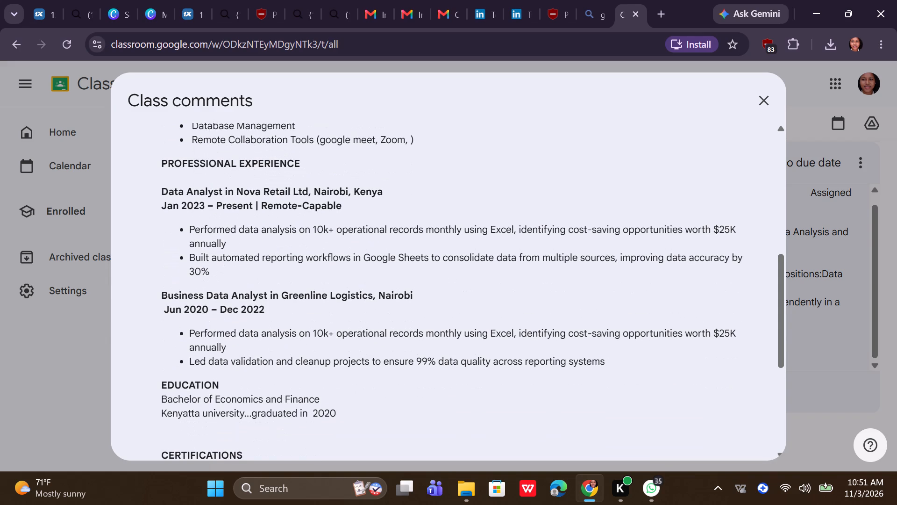
{"action": "scroll", "coordinate": [300, 198], "scroll_direction": "down", "scroll_amount": 1}
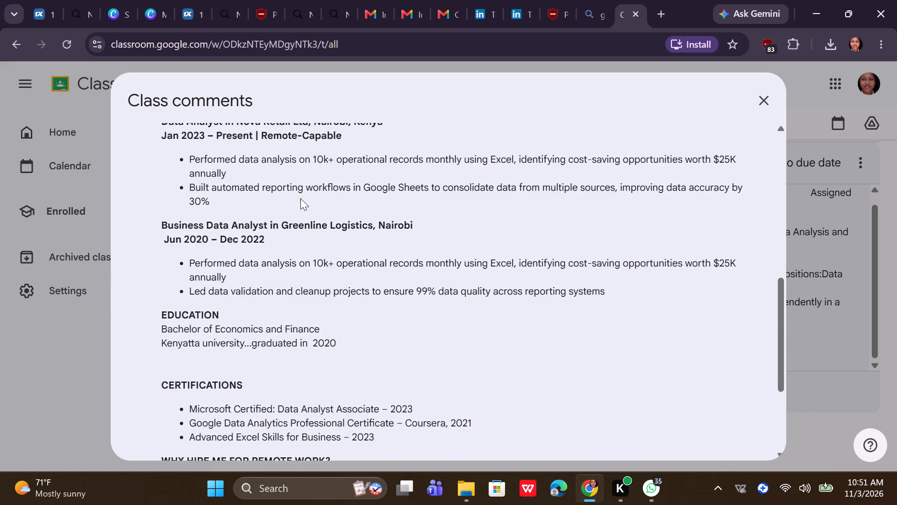
{"action": "scroll", "coordinate": [300, 198], "scroll_direction": "down", "scroll_amount": 8}
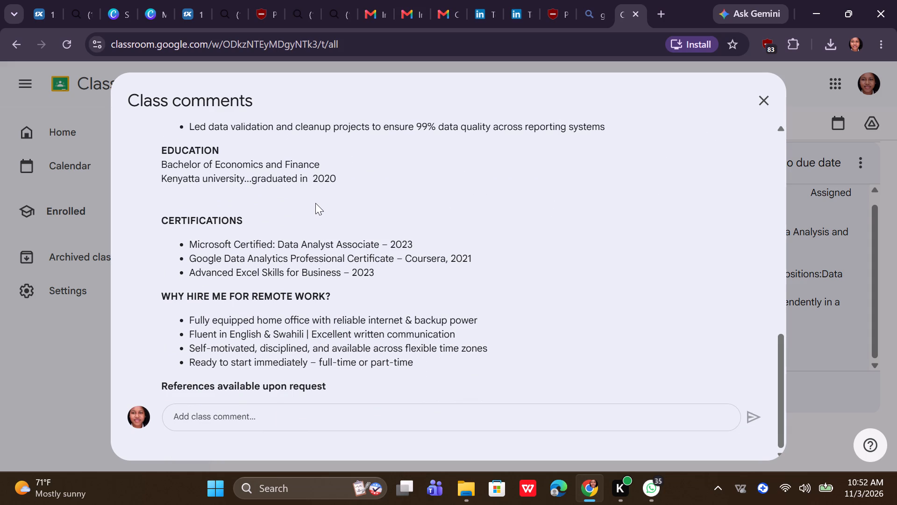
Re-examine the posted resume's summary, skills, experience, education and certifications, returning to its heading and contact section.
{"action": "scroll", "coordinate": [315, 203], "scroll_direction": "up", "scroll_amount": 6}
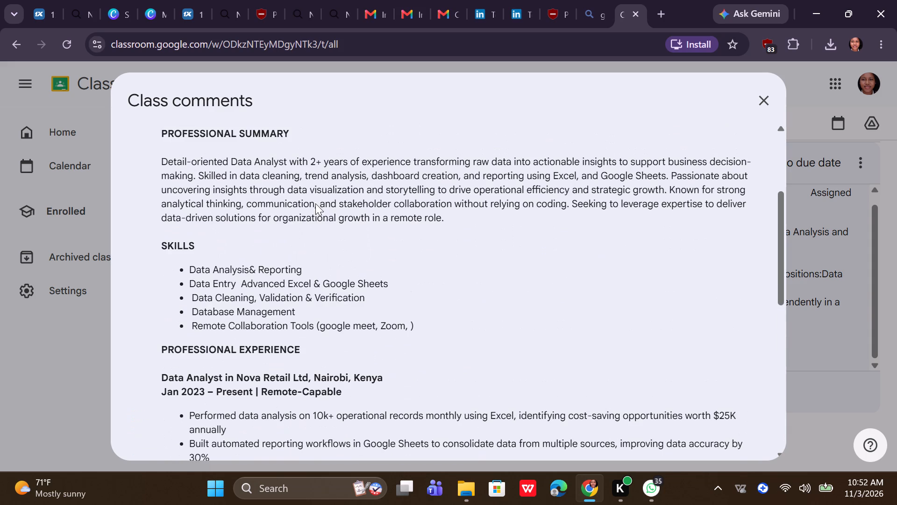
{"action": "scroll", "coordinate": [315, 203], "scroll_direction": "down", "scroll_amount": 3}
{"action": "scroll", "coordinate": [315, 203], "scroll_direction": "up", "scroll_amount": 3}
{"action": "scroll", "coordinate": [290, 121], "scroll_direction": "down", "scroll_amount": 5}
{"action": "scroll", "coordinate": [342, 81], "scroll_direction": "down", "scroll_amount": 1}
{"action": "scroll", "coordinate": [293, 163], "scroll_direction": "down", "scroll_amount": 2}
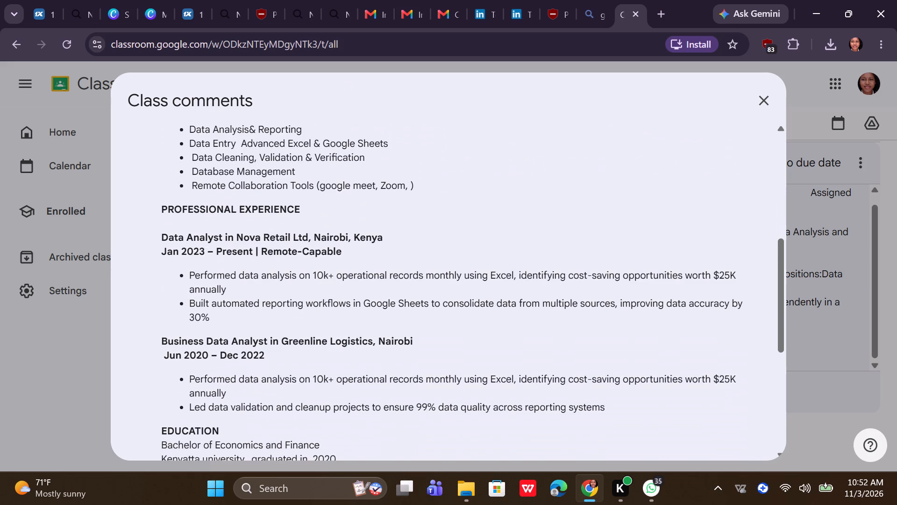
{"action": "scroll", "coordinate": [293, 162], "scroll_direction": "down", "scroll_amount": 2}
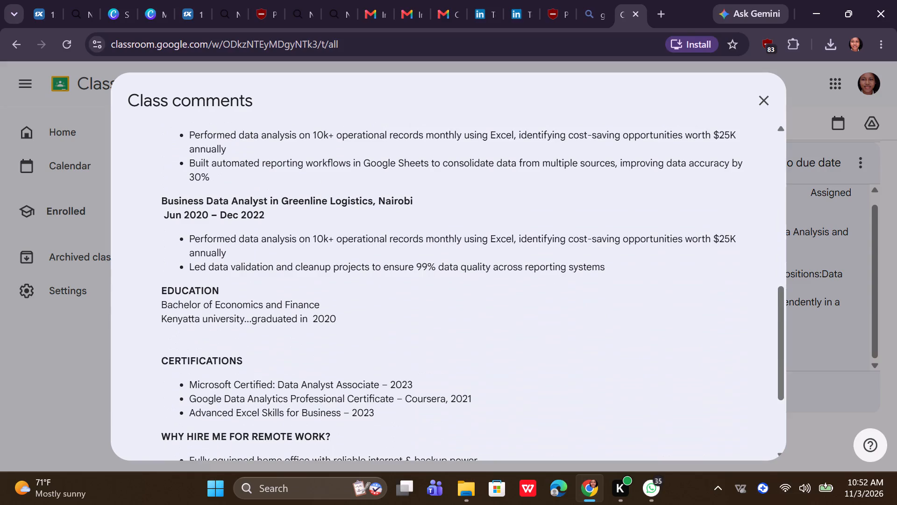
{"action": "scroll", "coordinate": [294, 160], "scroll_direction": "up", "scroll_amount": 6}
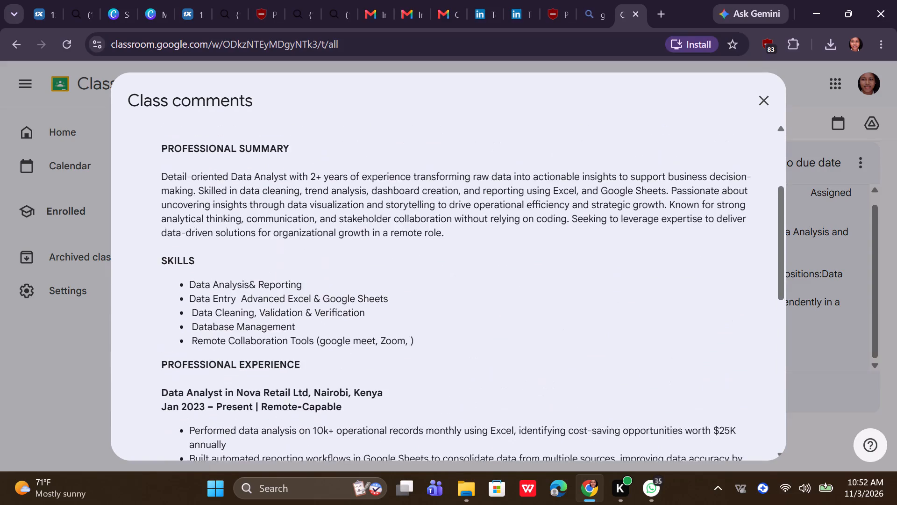
{"action": "scroll", "coordinate": [295, 156], "scroll_direction": "up", "scroll_amount": 5}
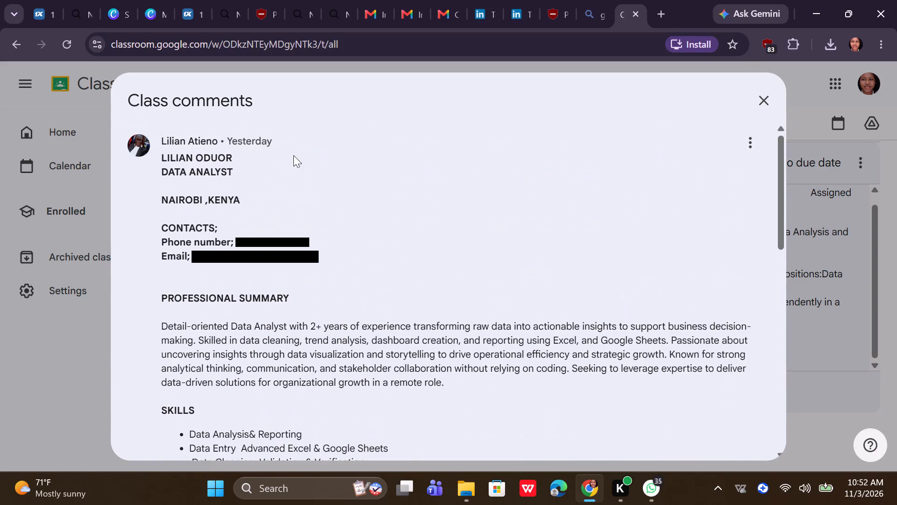
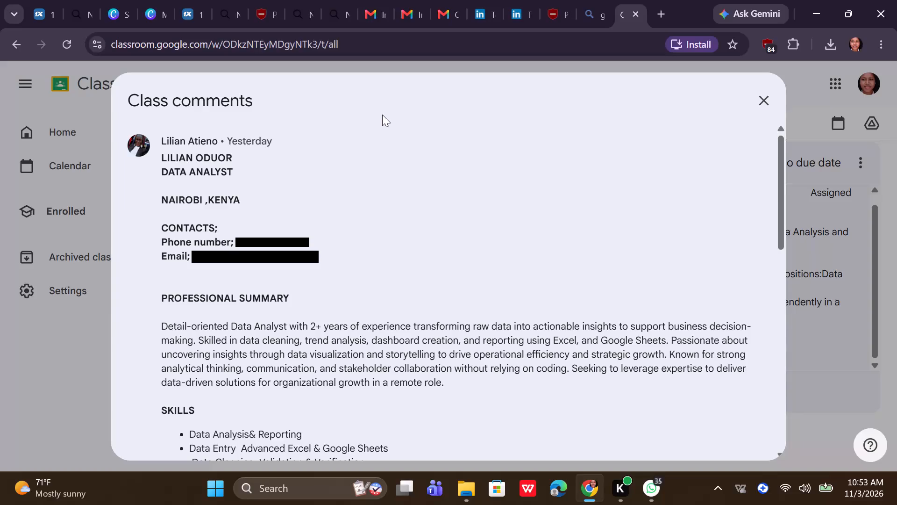
Review the posted resume again from its summary through experience, education, certifications and remote-work reasons, and close the class comments.
{"action": "left_click_drag", "start_coordinate": [380, 114], "coordinate": [371, 80]}
{"action": "scroll", "coordinate": [173, 206], "scroll_direction": "down", "scroll_amount": 5}
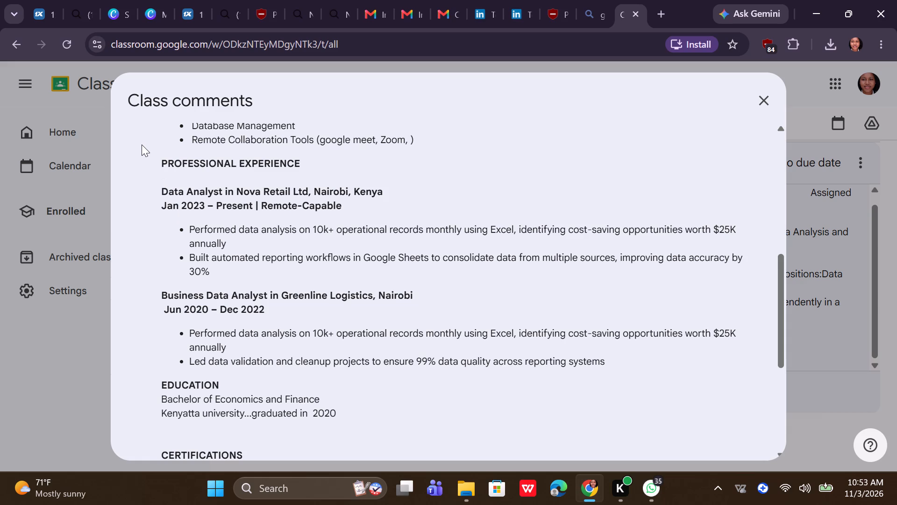
{"action": "scroll", "coordinate": [159, 117], "scroll_direction": "down", "scroll_amount": 4}
{"action": "scroll", "coordinate": [255, 319], "scroll_direction": "down", "scroll_amount": 3}
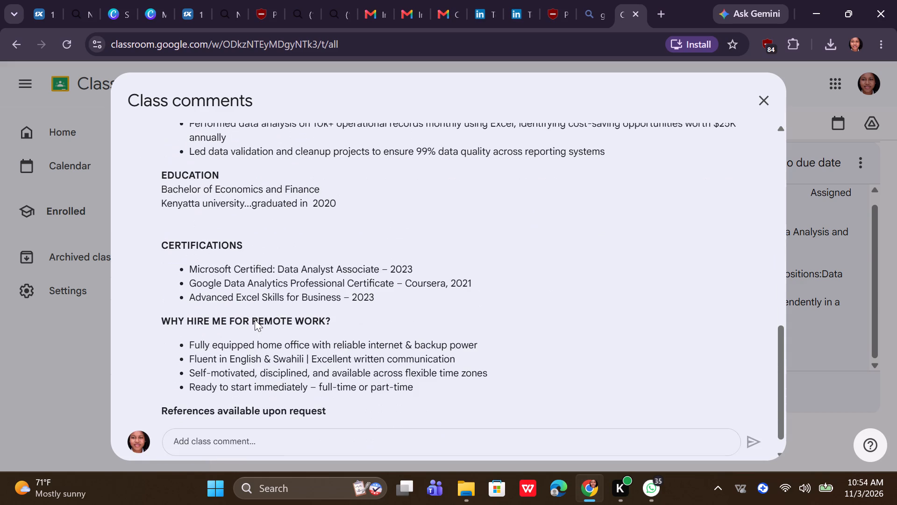
{"action": "scroll", "coordinate": [255, 319], "scroll_direction": "up", "scroll_amount": 2}
{"action": "scroll", "coordinate": [253, 319], "scroll_direction": "down", "scroll_amount": 1}
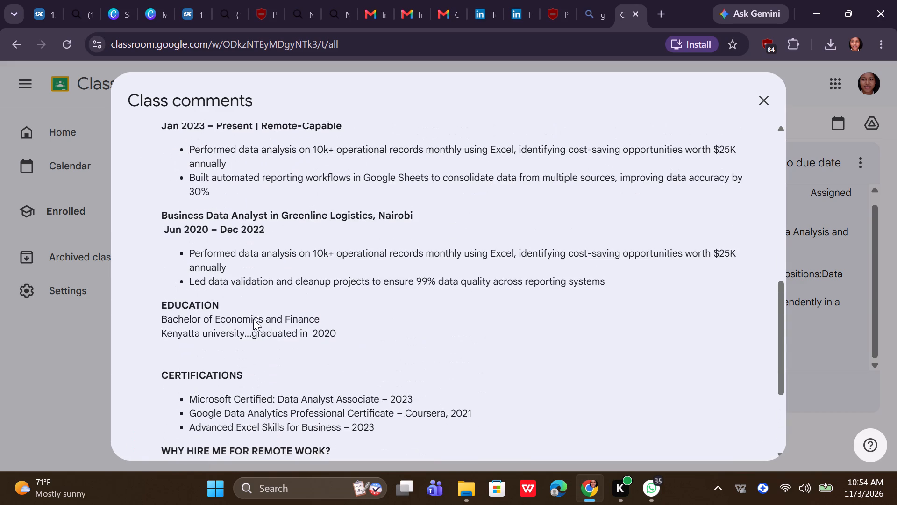
{"action": "scroll", "coordinate": [278, 297], "scroll_direction": "down", "scroll_amount": 4}
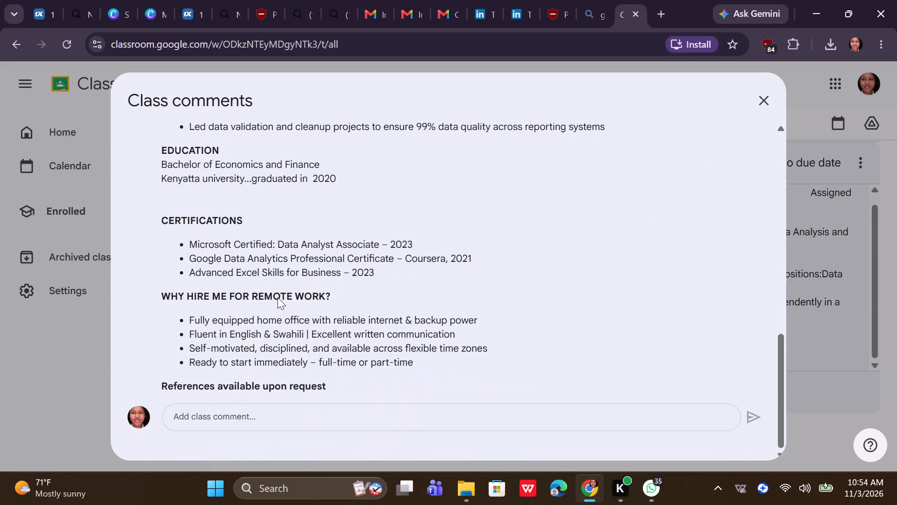
{"action": "left_click", "coordinate": [766, 91]}
Leave the class's Classwork for its People page and try to switch to its Stream page.
{"action": "scroll", "coordinate": [562, 243], "scroll_direction": "down", "scroll_amount": 2}
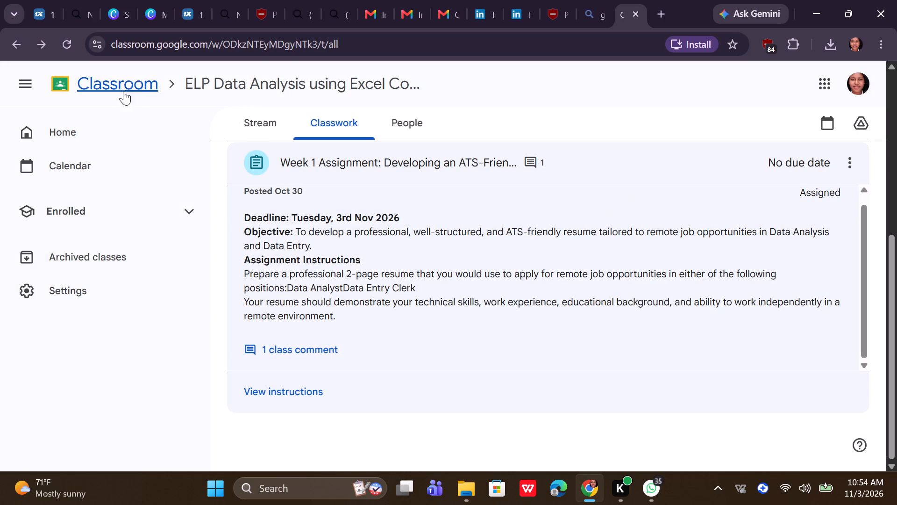
{"action": "left_click", "coordinate": [391, 120]}
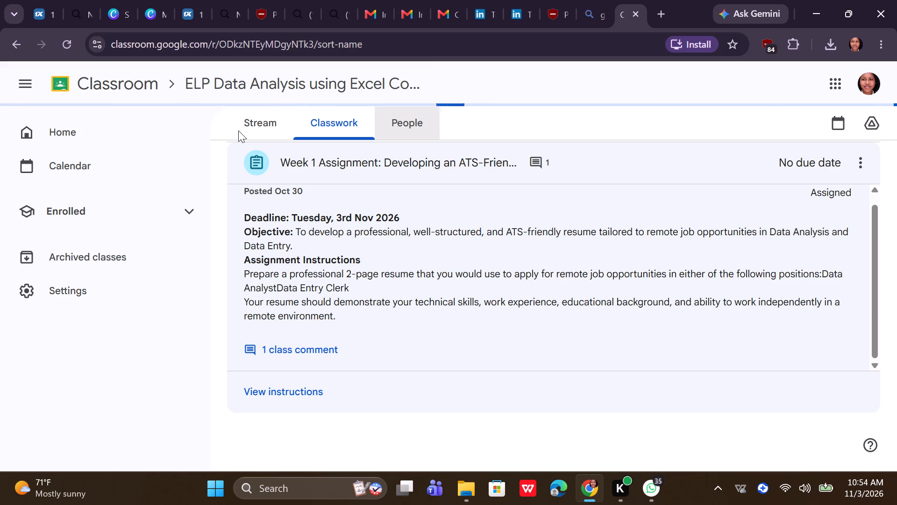
{"action": "left_click", "coordinate": [257, 113]}
{"action": "left_click", "coordinate": [255, 126]}
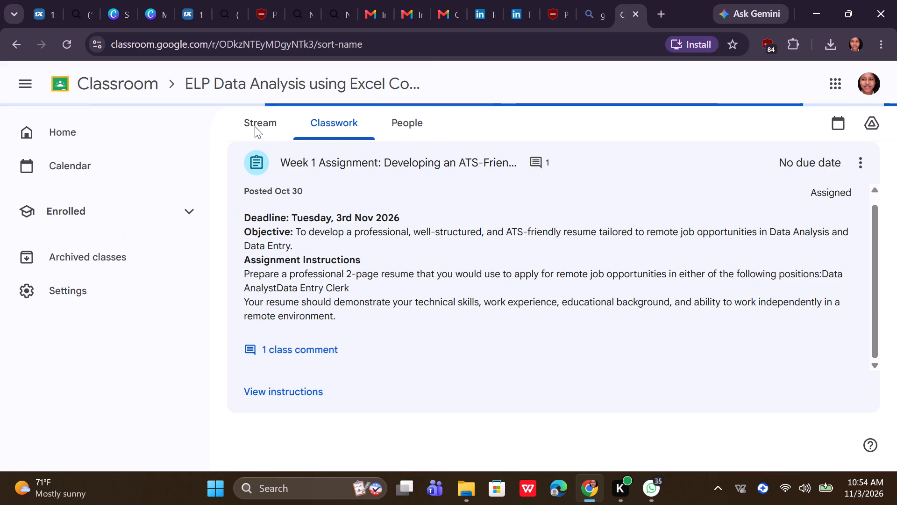
{"action": "left_click", "coordinate": [255, 124]}
{"action": "double_click", "coordinate": [255, 119]}
{"action": "left_click", "coordinate": [255, 119]}
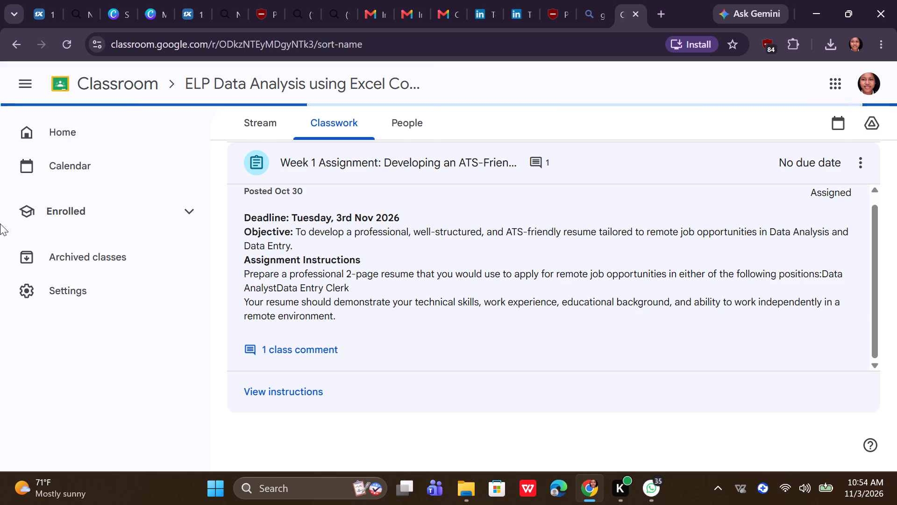
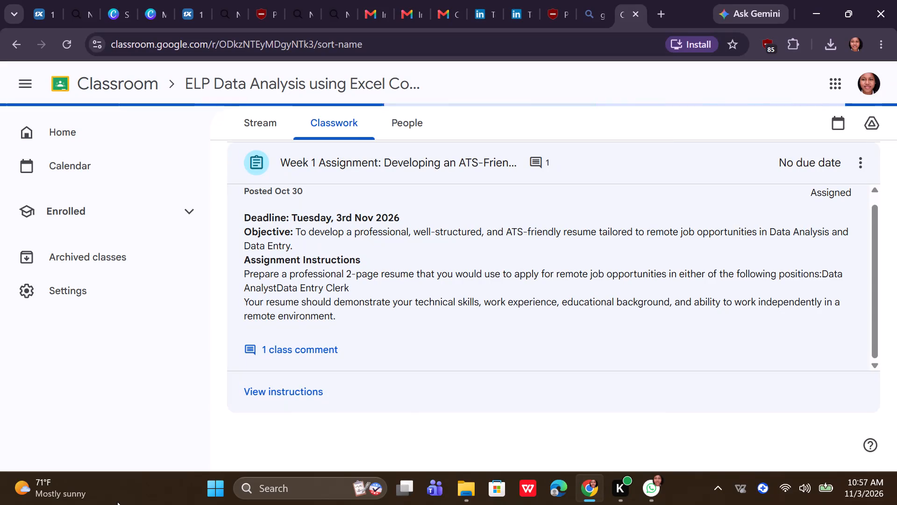
Dismiss the pop-up message window and close the Google Classroom page for the data analysis class.
{"action": "right_click_drag", "start_coordinate": [700, 6], "coordinate": [672, 149]}
{"action": "scroll", "coordinate": [370, 504], "scroll_direction": "down", "scroll_amount": 1}
{"action": "right_click_drag", "start_coordinate": [870, 60], "coordinate": [886, 210]}
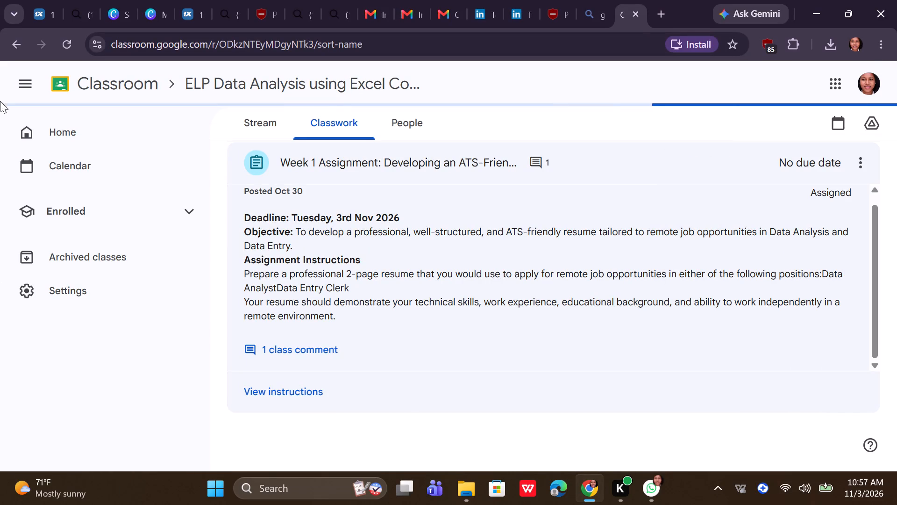
{"action": "left_click_drag", "start_coordinate": [246, 0], "coordinate": [245, 52]}
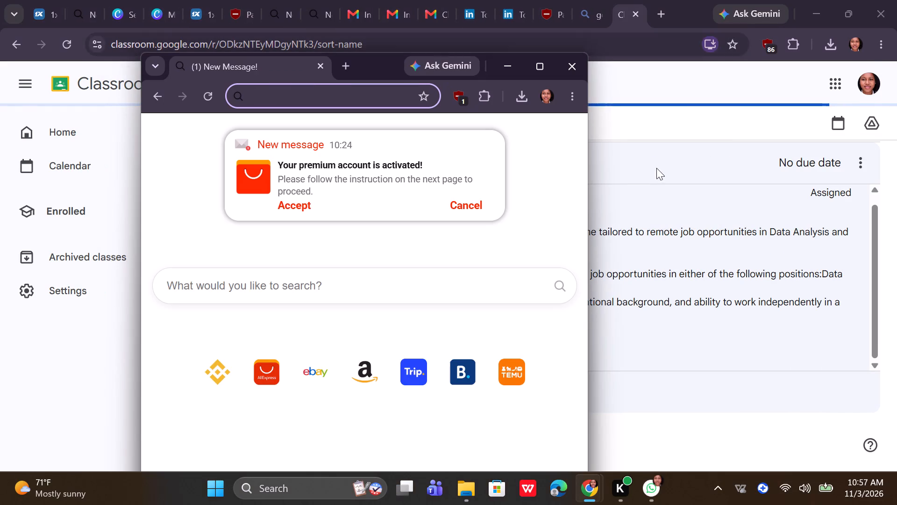
{"action": "left_click", "coordinate": [568, 69]}
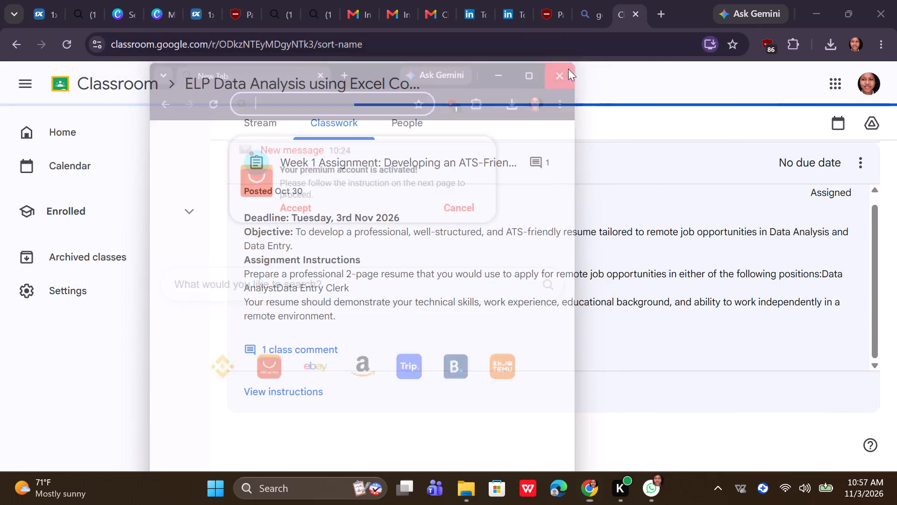
{"action": "left_click", "coordinate": [635, 5]}
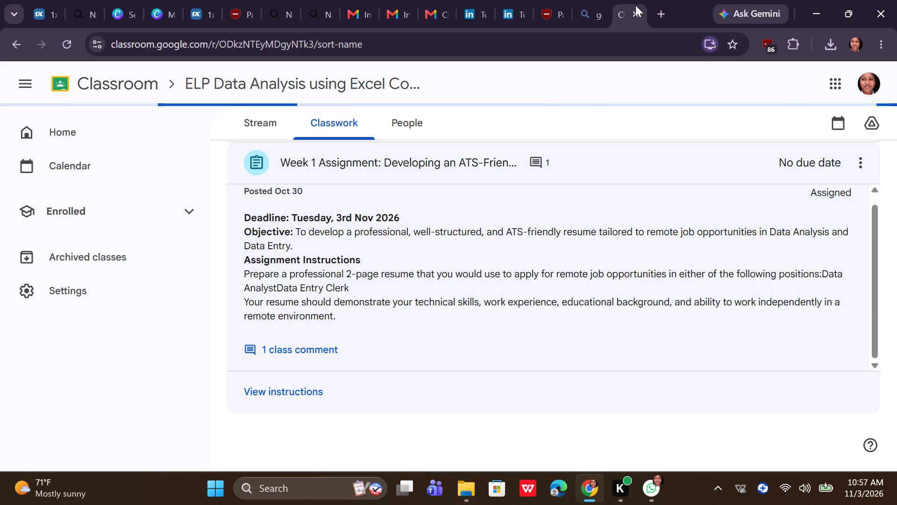
{"action": "left_click", "coordinate": [634, 7]}
{"action": "left_click", "coordinate": [634, 7]}
{"action": "left_click", "coordinate": [633, 8]}
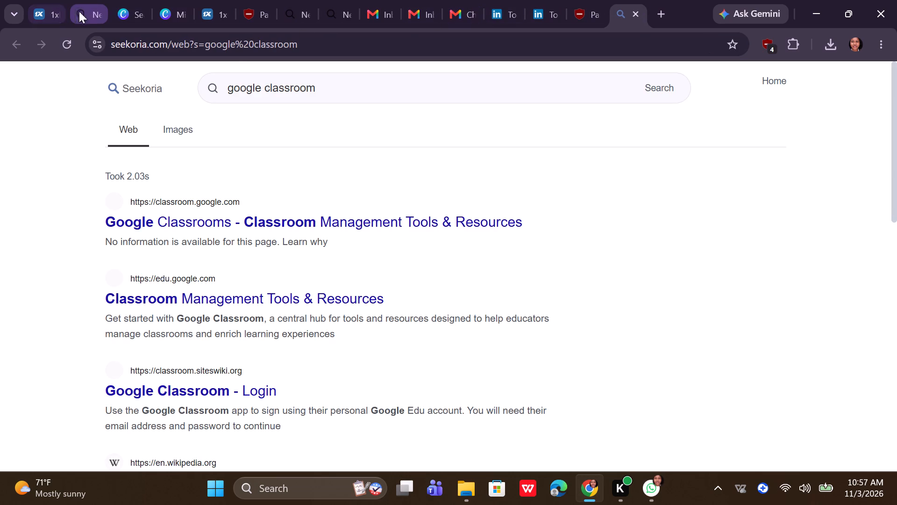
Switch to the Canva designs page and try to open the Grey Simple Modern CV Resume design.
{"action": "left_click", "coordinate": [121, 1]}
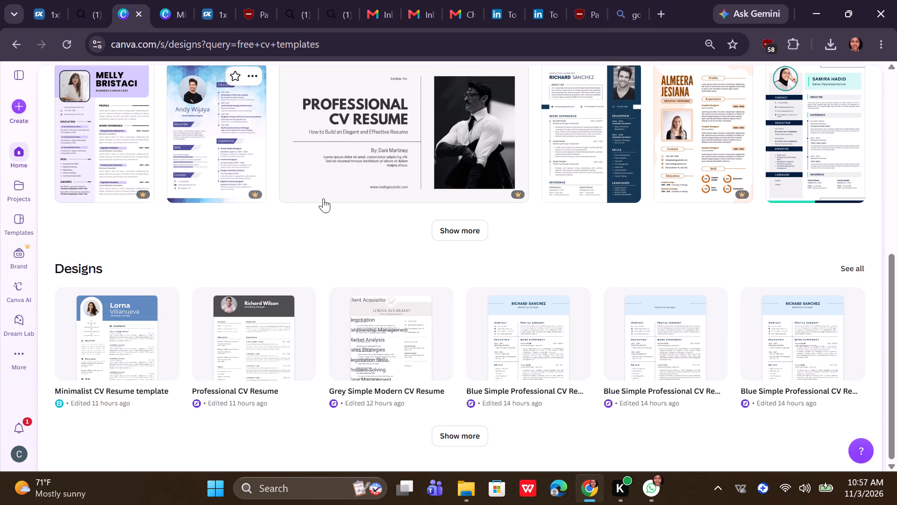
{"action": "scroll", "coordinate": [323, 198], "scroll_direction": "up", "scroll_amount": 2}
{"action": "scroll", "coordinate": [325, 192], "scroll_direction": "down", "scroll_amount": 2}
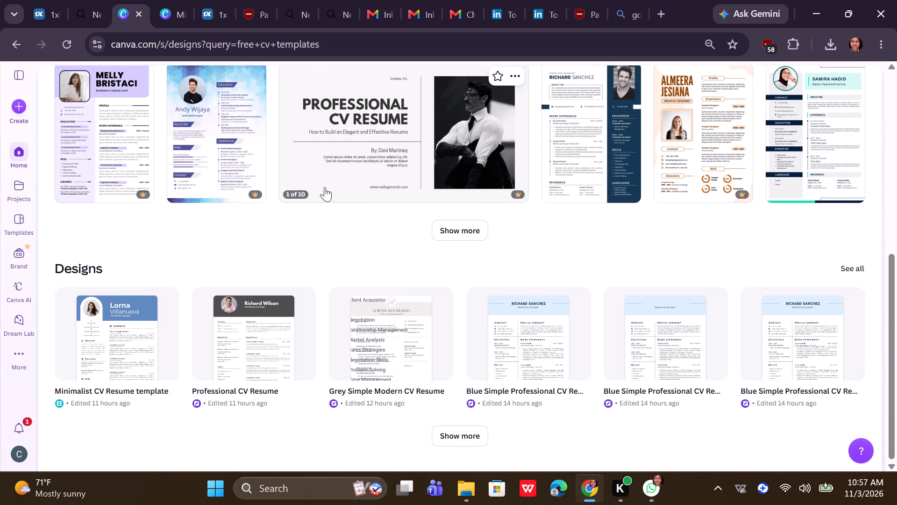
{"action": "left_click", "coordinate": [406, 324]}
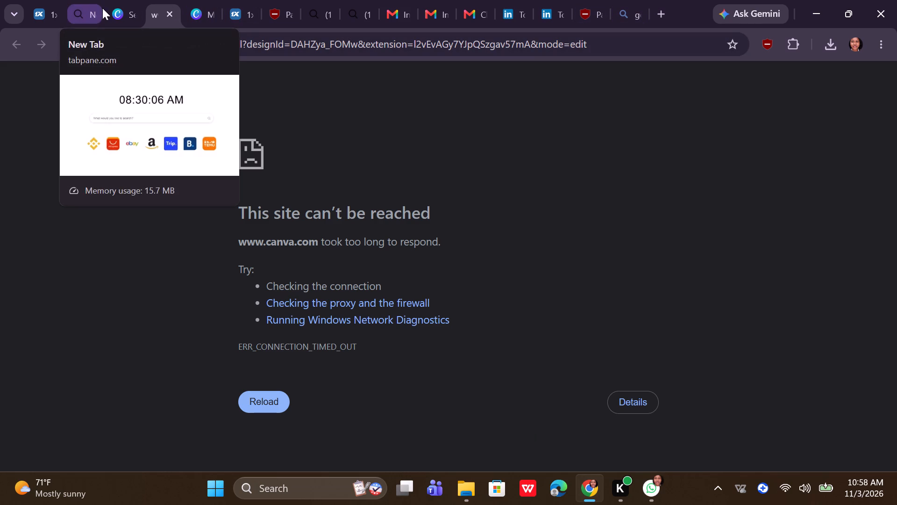
Look through the live and upcoming matches listed on the 1xBet page.
{"action": "left_click", "coordinate": [50, 12]}
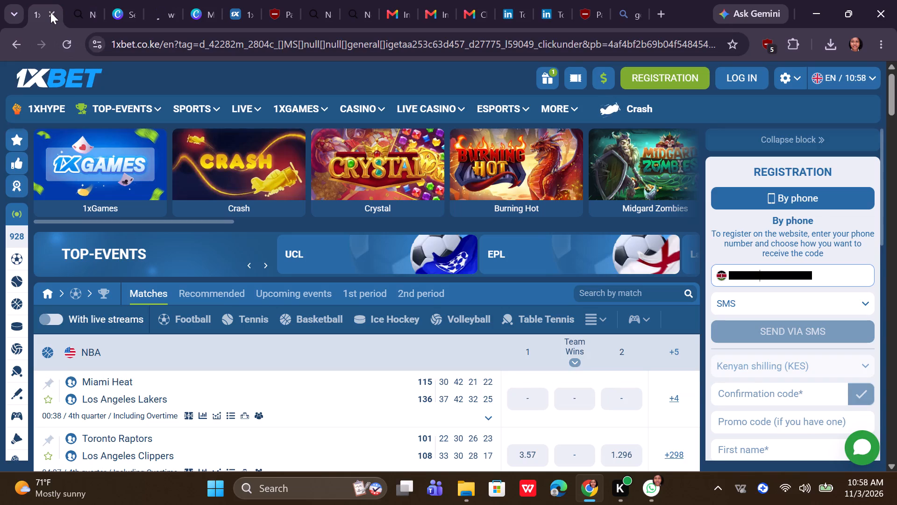
{"action": "scroll", "coordinate": [359, 279], "scroll_direction": "down", "scroll_amount": 2}
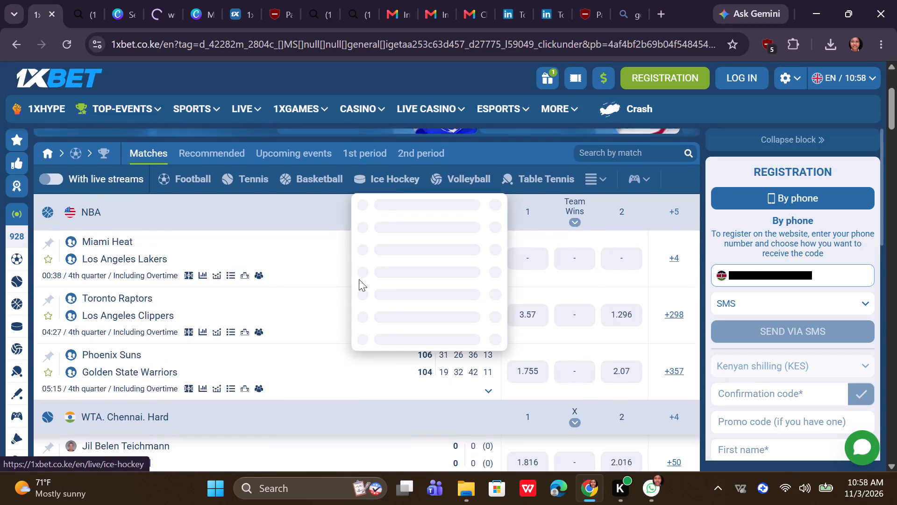
{"action": "scroll", "coordinate": [359, 279], "scroll_direction": "down", "scroll_amount": 1}
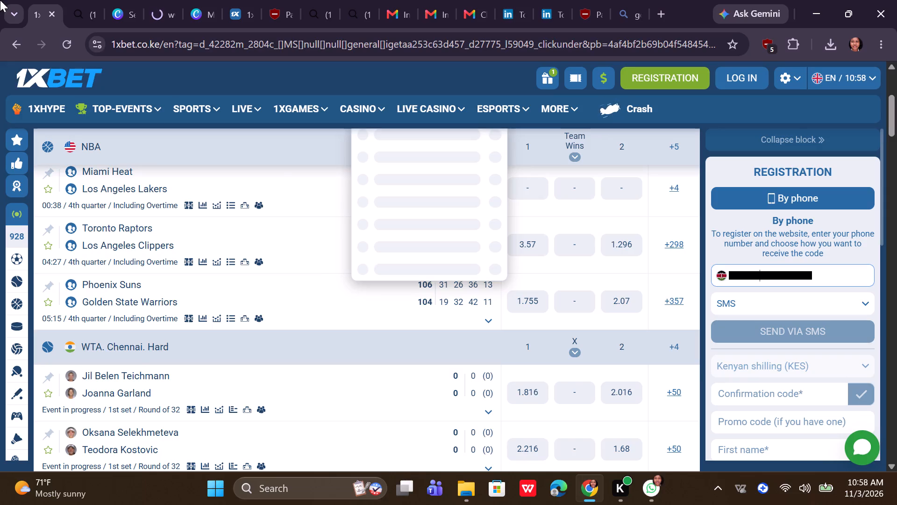
{"action": "scroll", "coordinate": [228, 212], "scroll_direction": "down", "scroll_amount": 4}
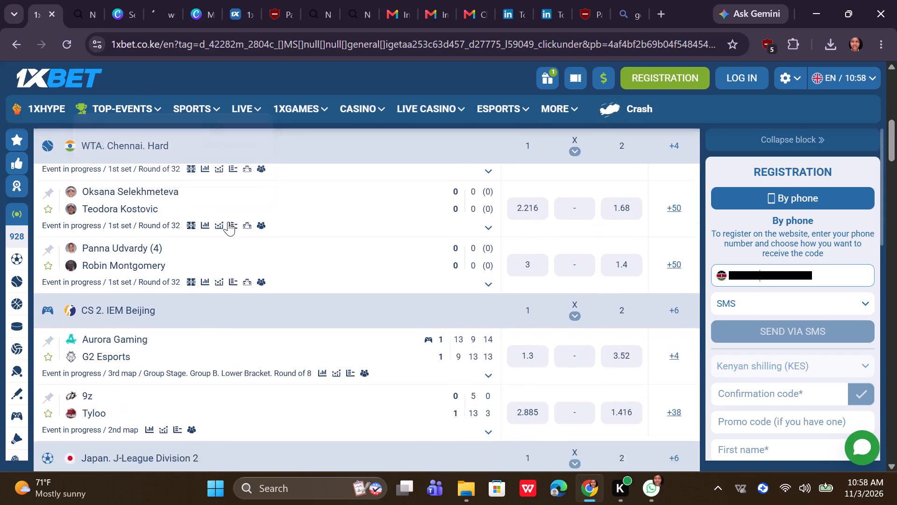
{"action": "scroll", "coordinate": [228, 222], "scroll_direction": "down", "scroll_amount": 7}
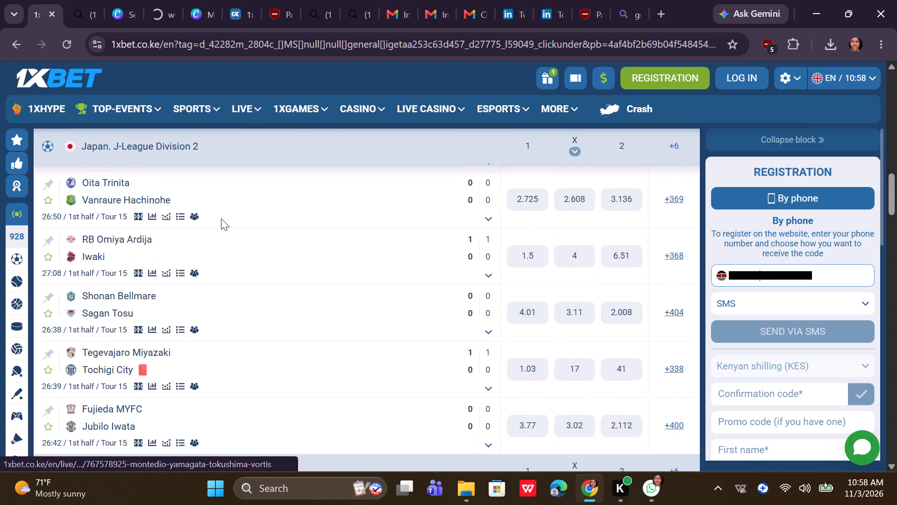
{"action": "scroll", "coordinate": [217, 212], "scroll_direction": "down", "scroll_amount": 9}
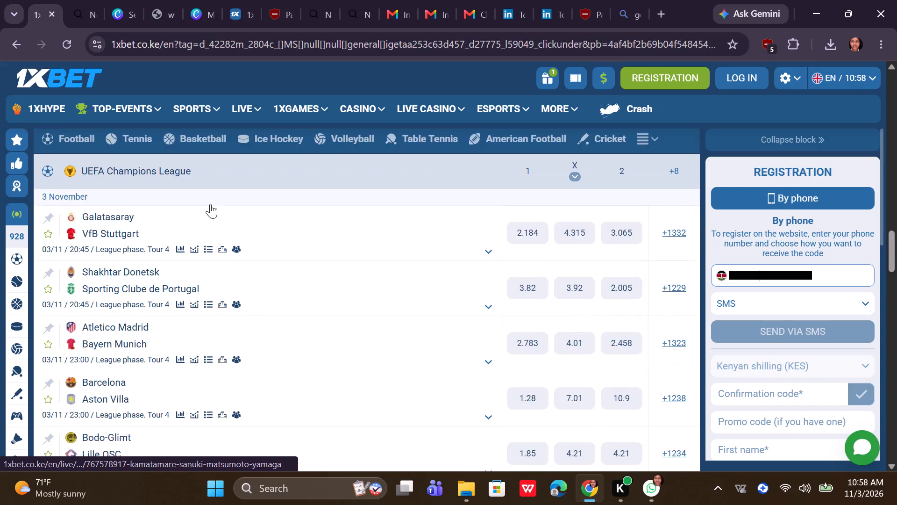
{"action": "scroll", "coordinate": [210, 204], "scroll_direction": "down", "scroll_amount": 11}
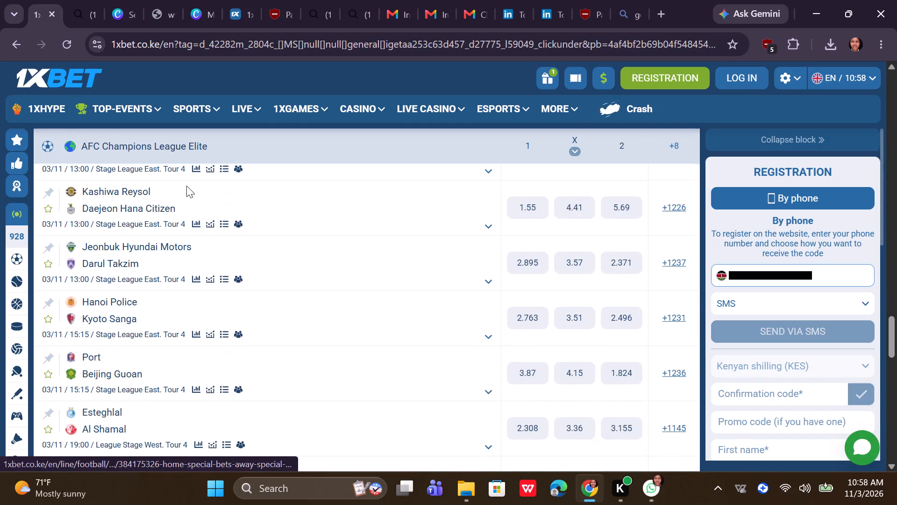
{"action": "scroll", "coordinate": [186, 186], "scroll_direction": "down", "scroll_amount": 1}
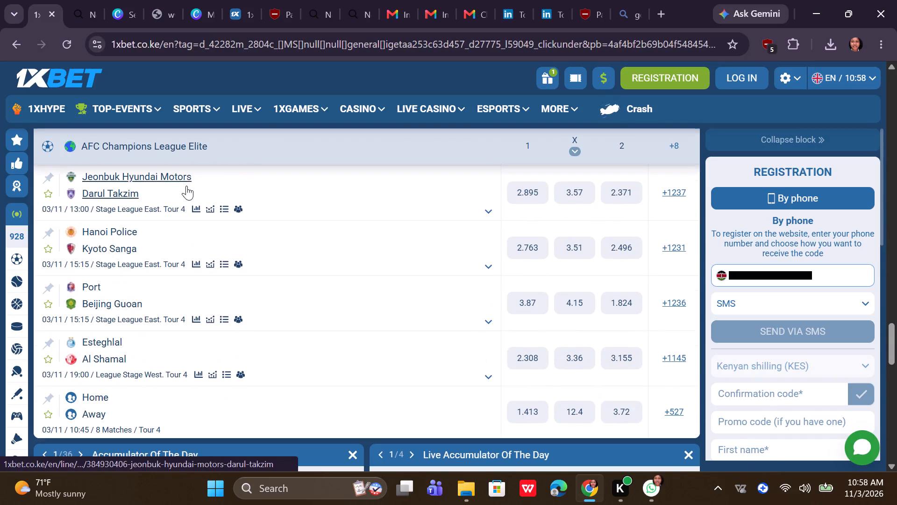
{"action": "scroll", "coordinate": [186, 186], "scroll_direction": "up", "scroll_amount": 5}
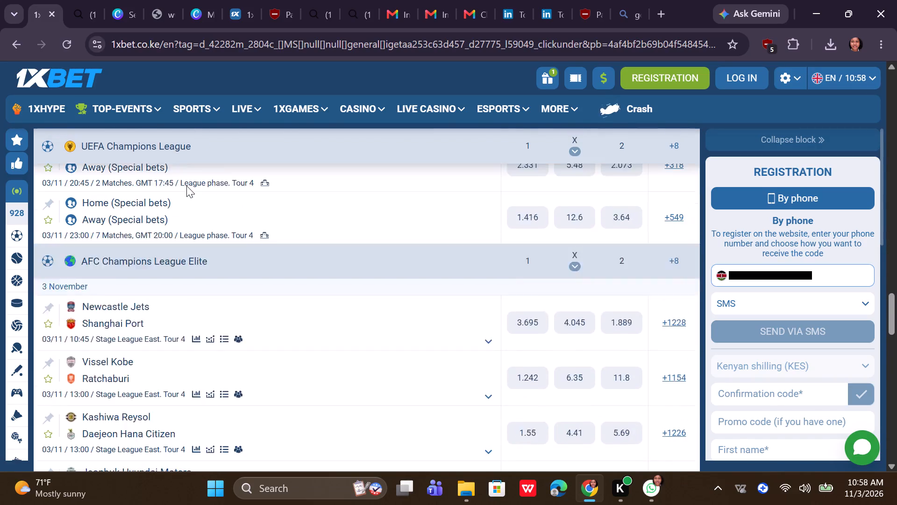
{"action": "scroll", "coordinate": [186, 186], "scroll_direction": "up", "scroll_amount": 10}
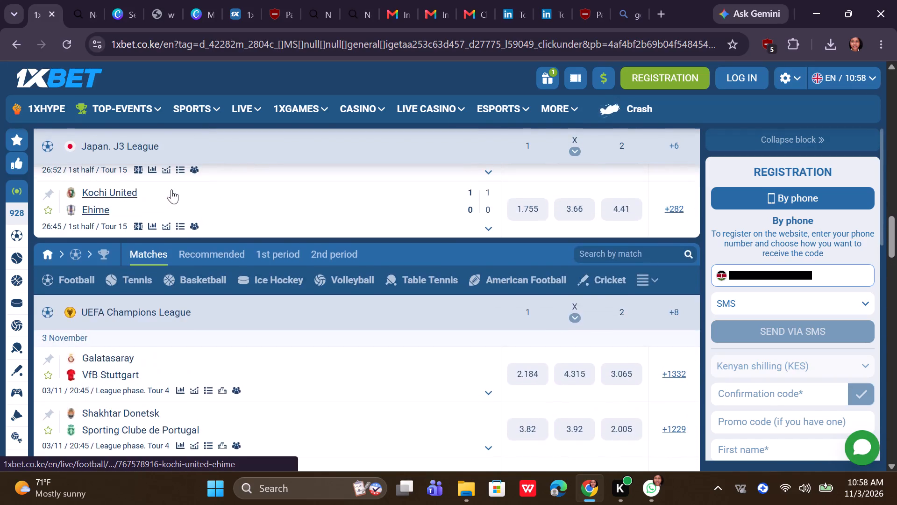
{"action": "scroll", "coordinate": [171, 189], "scroll_direction": "up", "scroll_amount": 15}
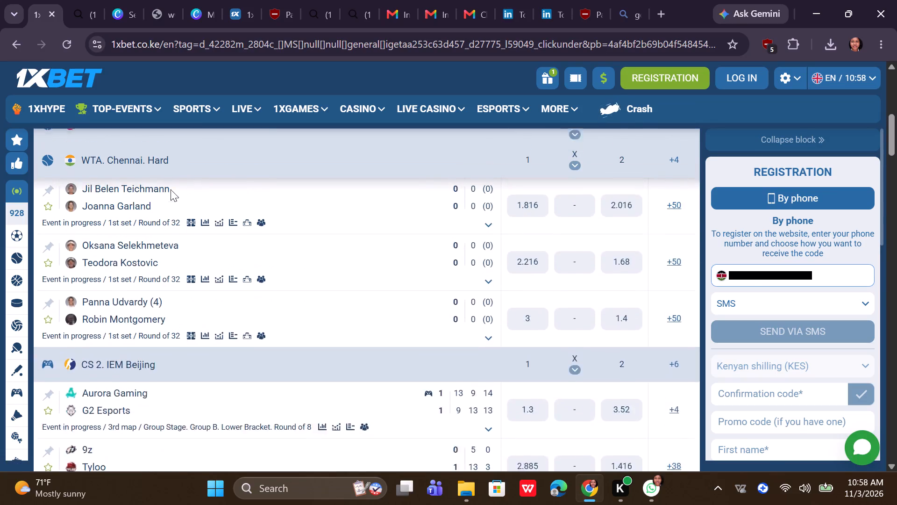
{"action": "scroll", "coordinate": [171, 189], "scroll_direction": "up", "scroll_amount": 9}
{"action": "scroll", "coordinate": [171, 189], "scroll_direction": "down", "scroll_amount": 1}
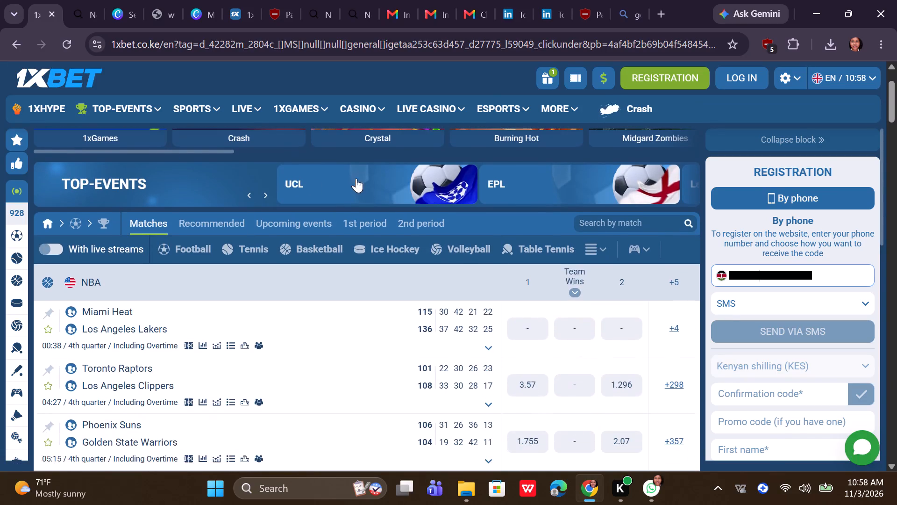
Return to the open Minimalist CV Resume template design in Canva and dismiss its download settings.
{"action": "left_click", "coordinate": [175, 11]}
{"action": "left_click_drag", "start_coordinate": [195, 2], "coordinate": [197, 11]}
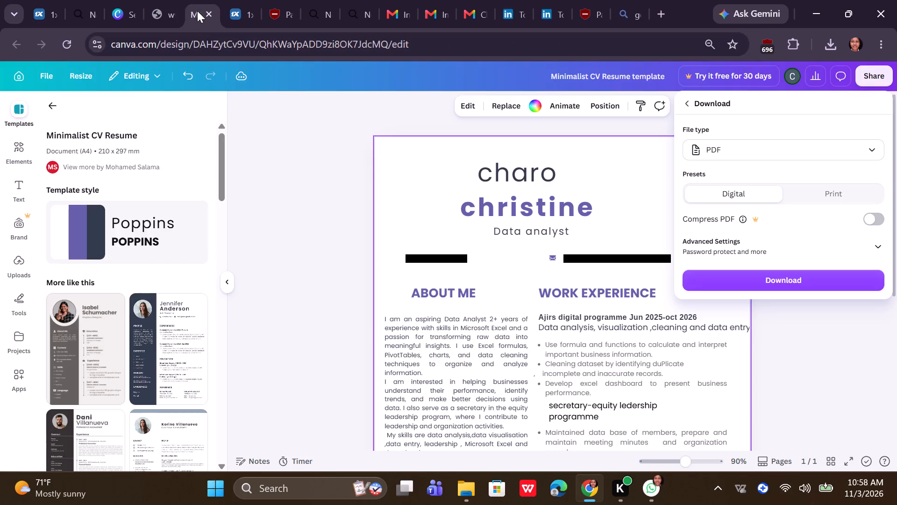
{"action": "scroll", "coordinate": [451, 237], "scroll_direction": "down", "scroll_amount": 3}
{"action": "left_click_drag", "start_coordinate": [149, 327], "coordinate": [150, 335]}
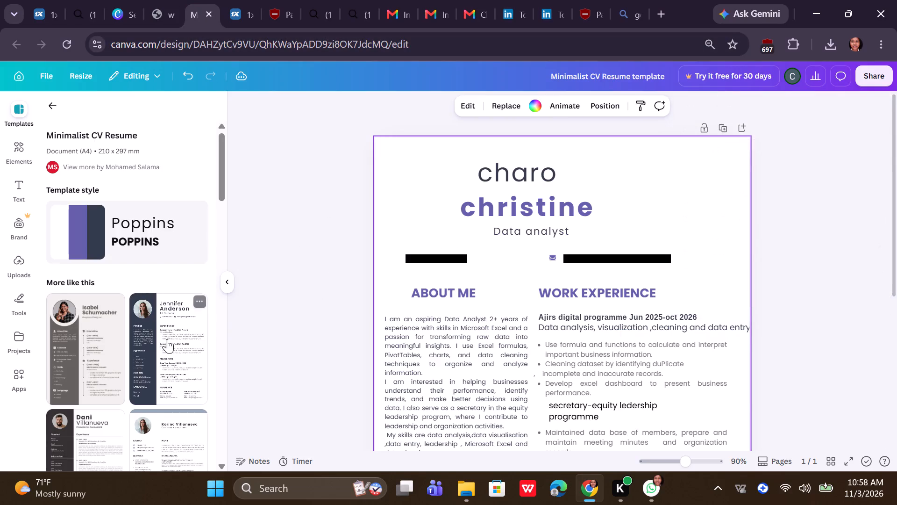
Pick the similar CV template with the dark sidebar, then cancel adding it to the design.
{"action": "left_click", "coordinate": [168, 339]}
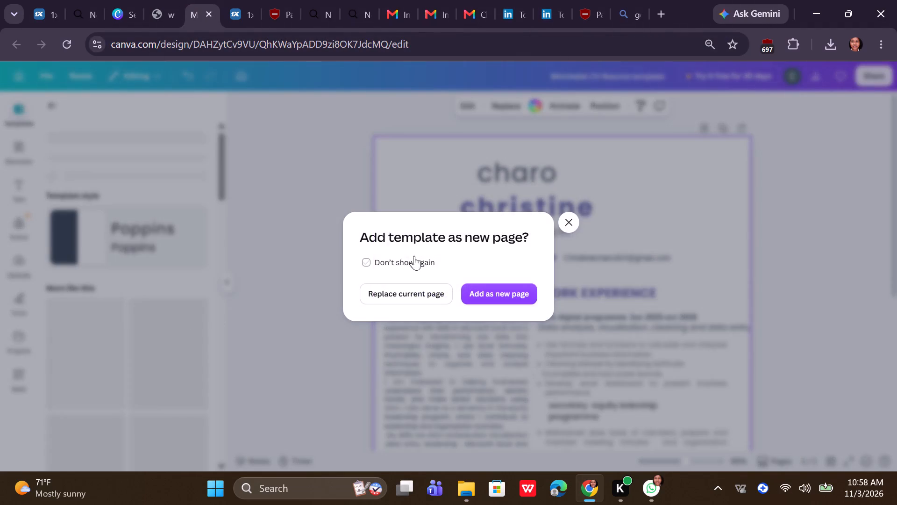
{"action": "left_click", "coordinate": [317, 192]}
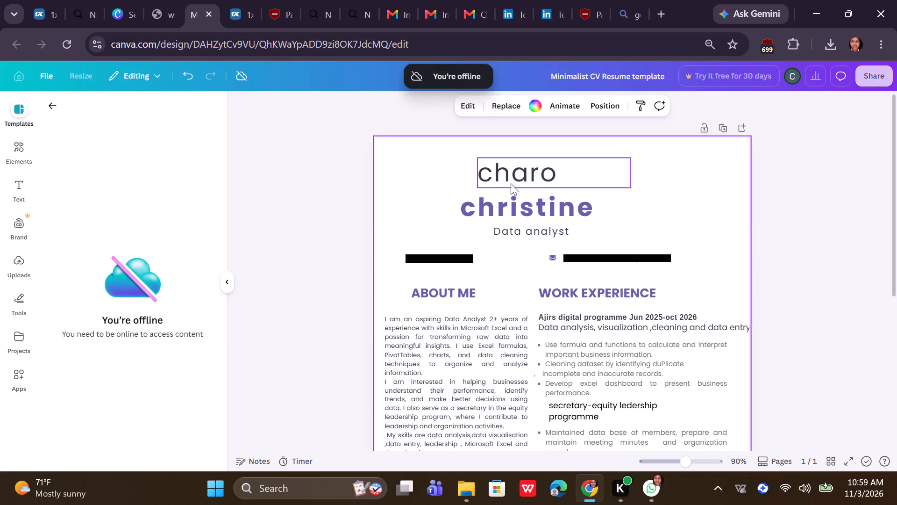
Capitalize the first letter of both name lines in the CV heading.
{"action": "left_click", "coordinate": [484, 169]}
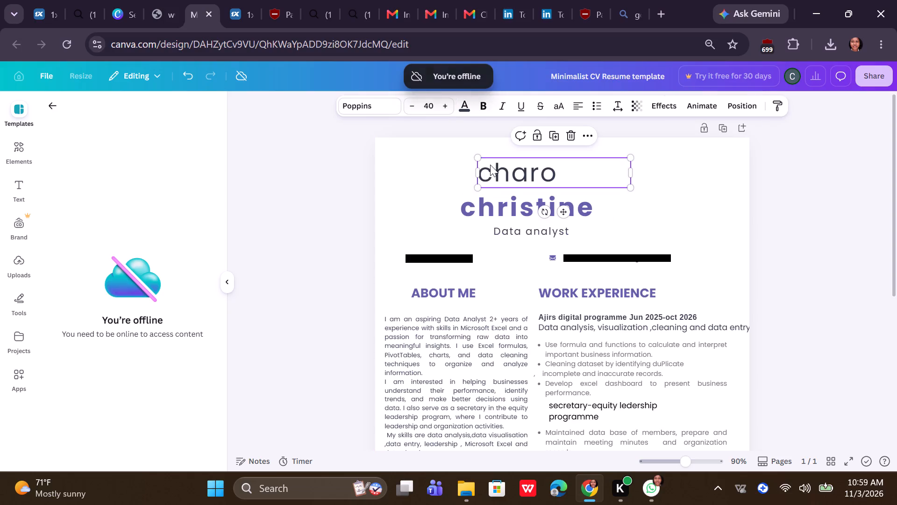
{"action": "left_click", "coordinate": [490, 165]}
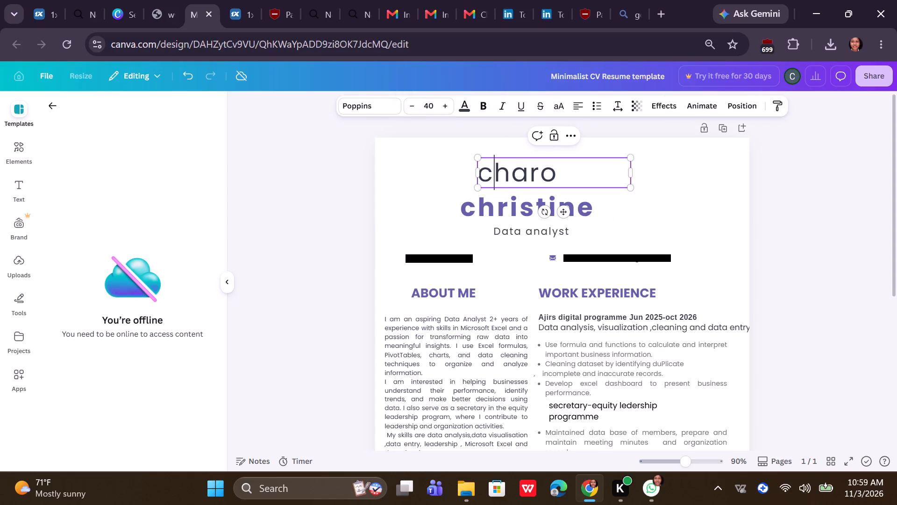
{"action": "key", "text": "BackSpace"}
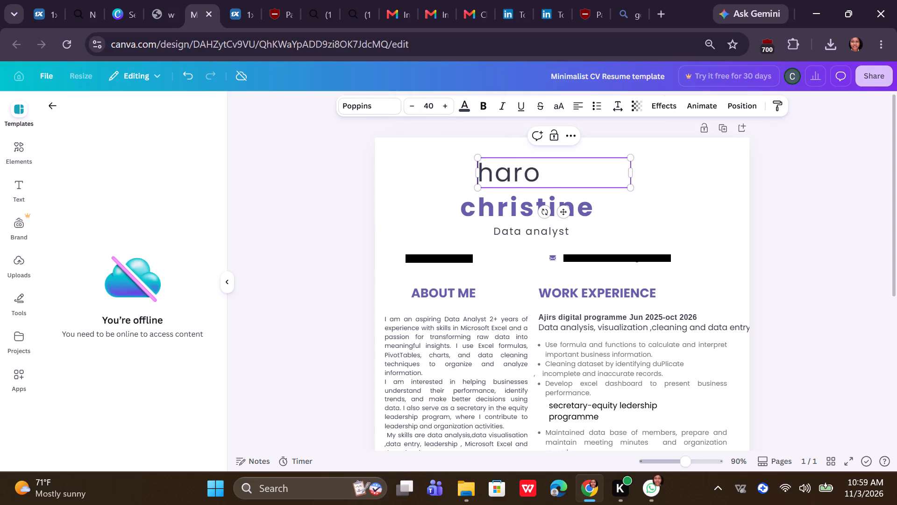
{"action": "key", "text": "c"}
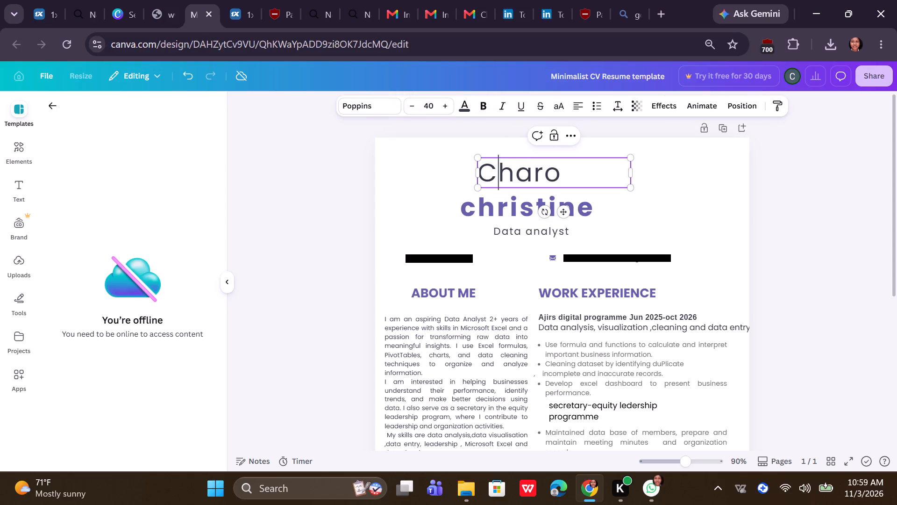
{"action": "left_click", "coordinate": [475, 207]}
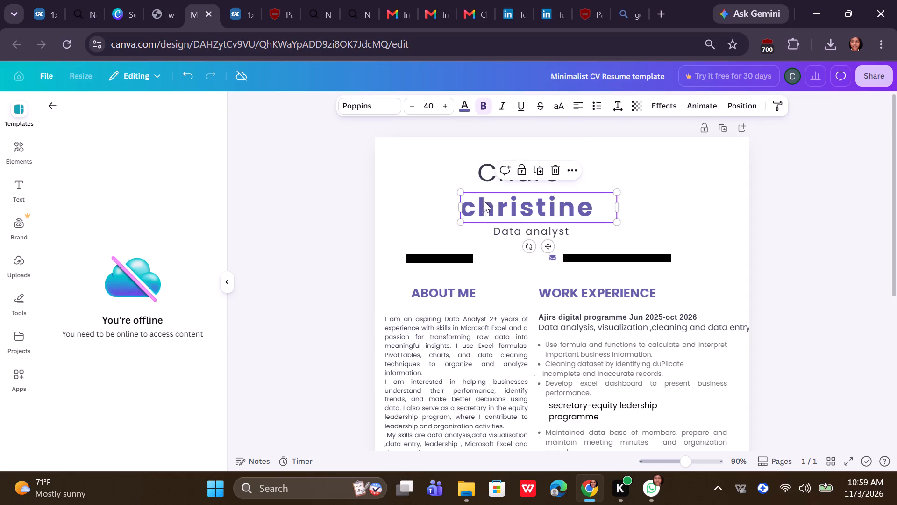
{"action": "left_click", "coordinate": [488, 201]}
{"action": "left_click", "coordinate": [477, 211]}
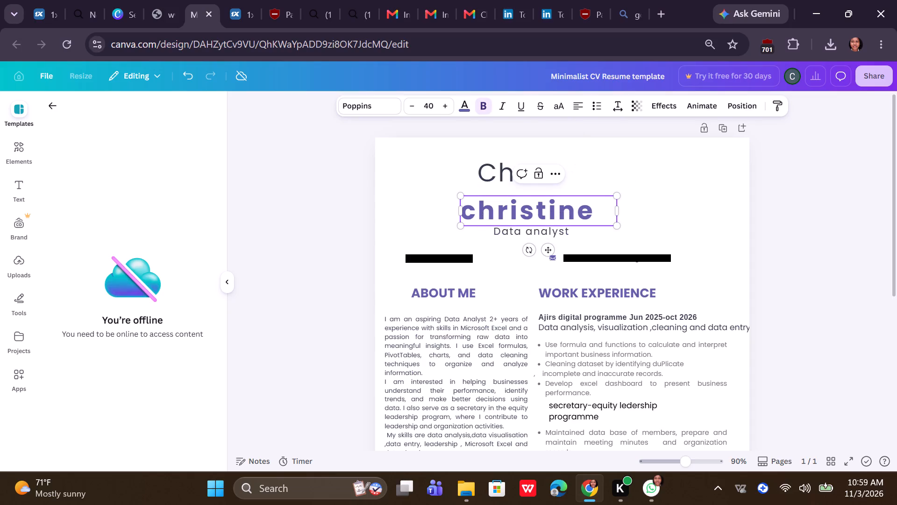
{"action": "key", "text": "BackSpace"}
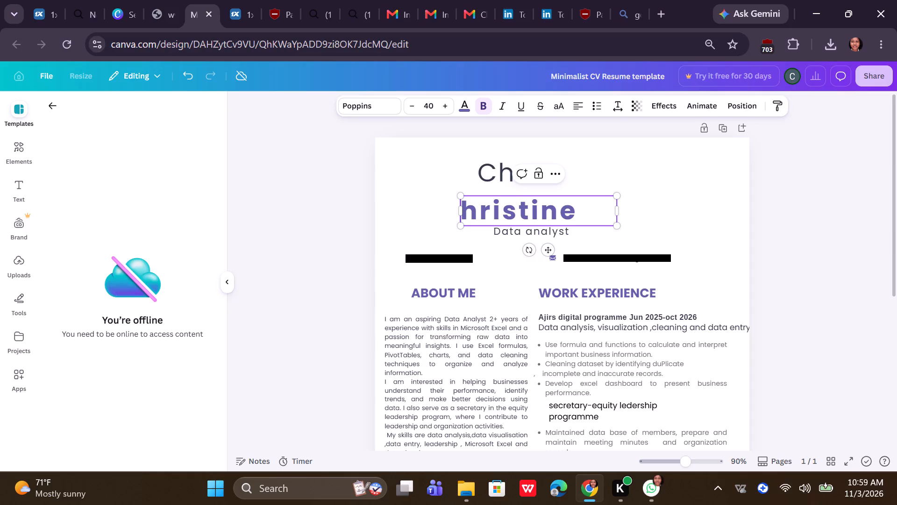
{"action": "key", "text": "c"}
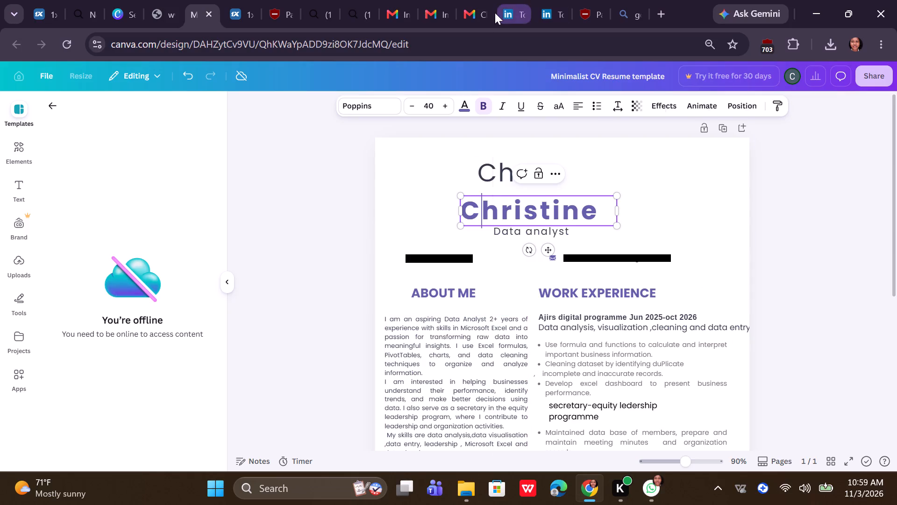
Widen the upper name line's text box slightly, extending its left edge so the name sits further left.
{"action": "left_click", "coordinate": [497, 166]}
{"action": "left_click_drag", "start_coordinate": [475, 162], "coordinate": [481, 172]}
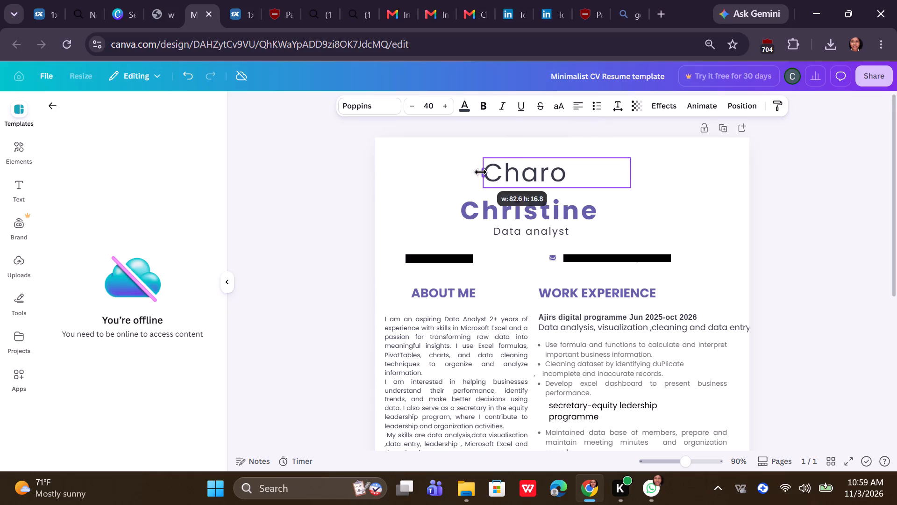
{"action": "left_click_drag", "start_coordinate": [480, 172], "coordinate": [466, 182]}
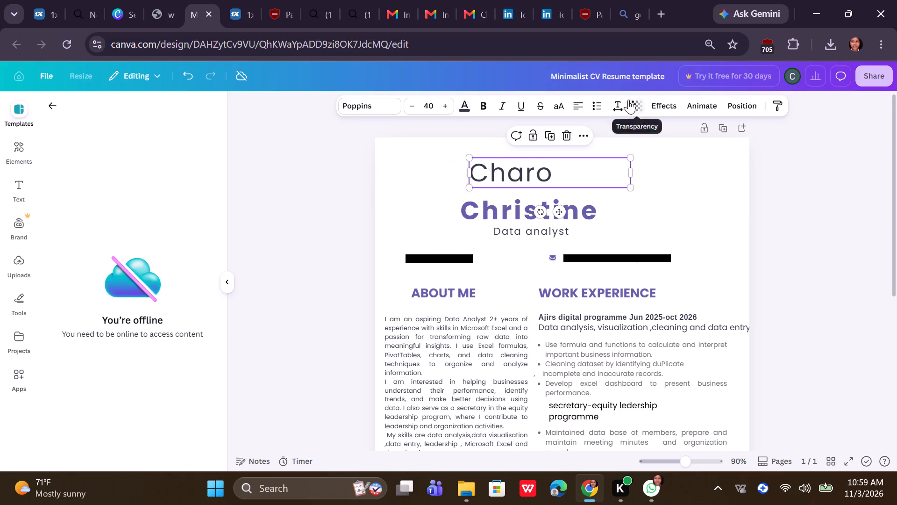
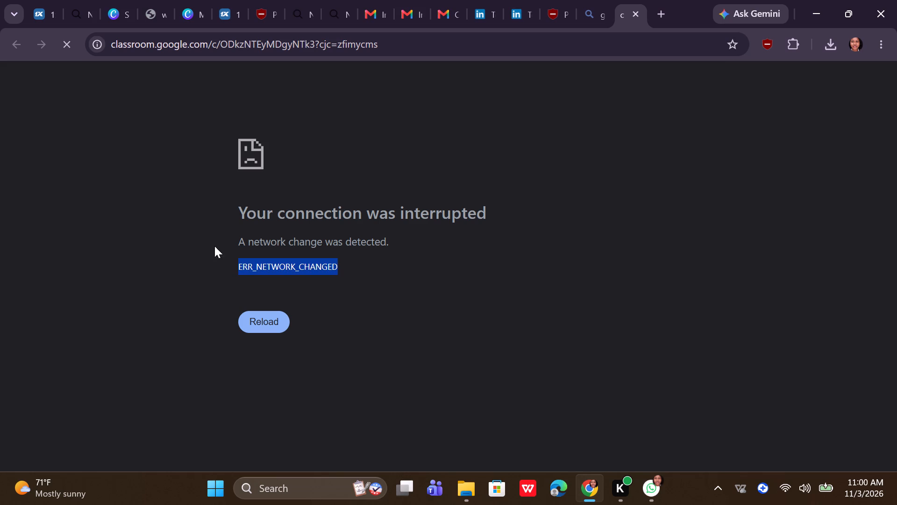
Reload the Google Classroom page after the interrupted connection.
{"action": "left_click", "coordinate": [249, 317]}
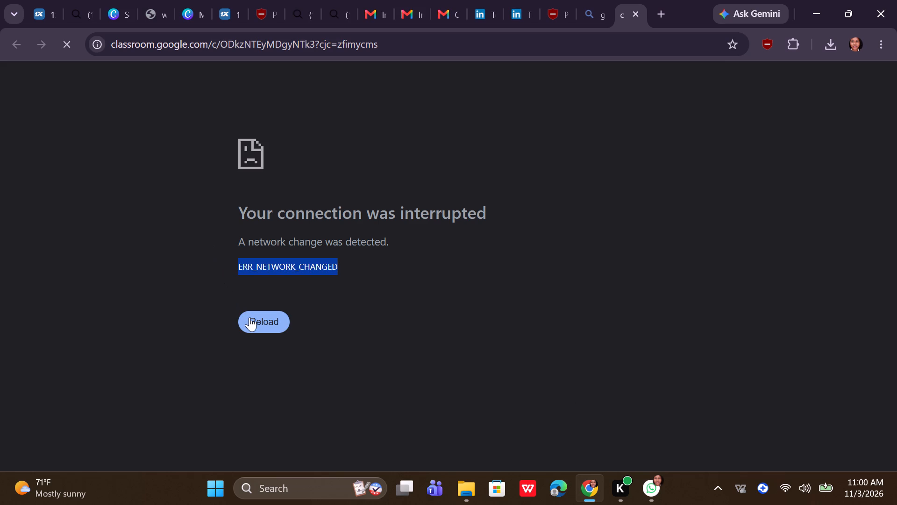
Try again to reload the Google Classroom class page after the network interruption.
{"action": "left_click", "coordinate": [249, 317]}
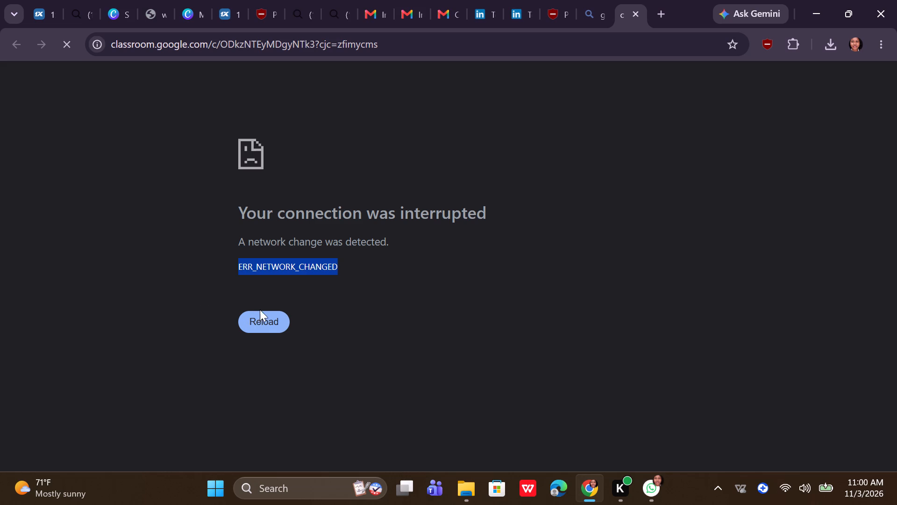
{"action": "left_click", "coordinate": [257, 312]}
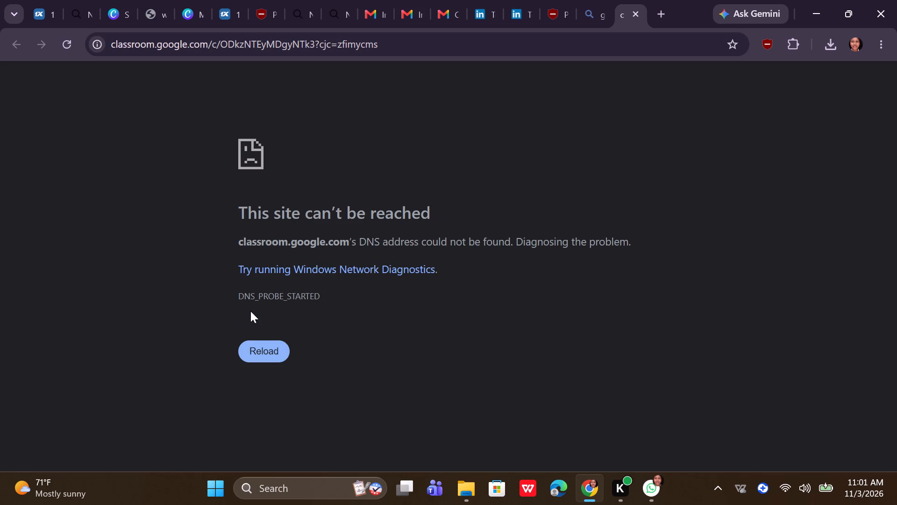
{"action": "scroll", "coordinate": [178, 324], "scroll_direction": "down", "scroll_amount": 1}
{"action": "left_click", "coordinate": [630, 14]}
{"action": "left_click", "coordinate": [613, 16]}
Lower the system sound volume to slightly below the middle of its range in the Windows quick settings.
{"action": "left_click", "coordinate": [783, 489]}
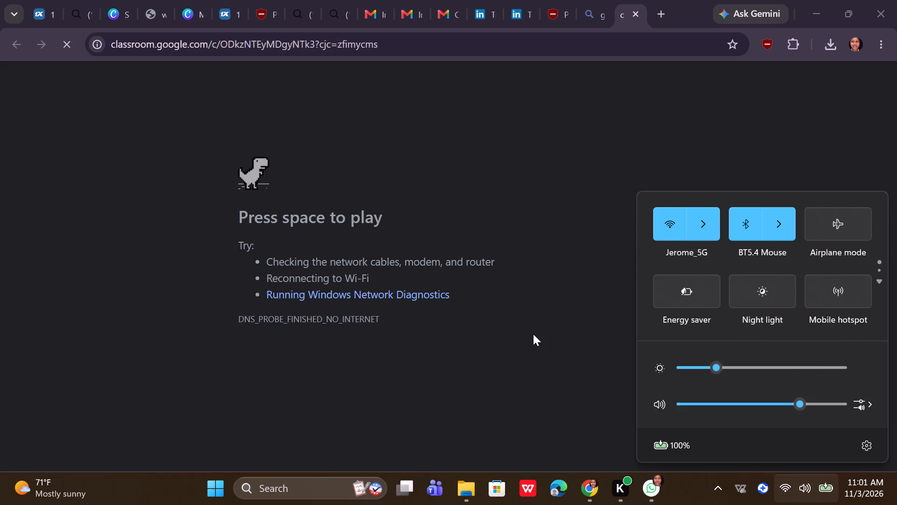
{"action": "left_click", "coordinate": [744, 400]}
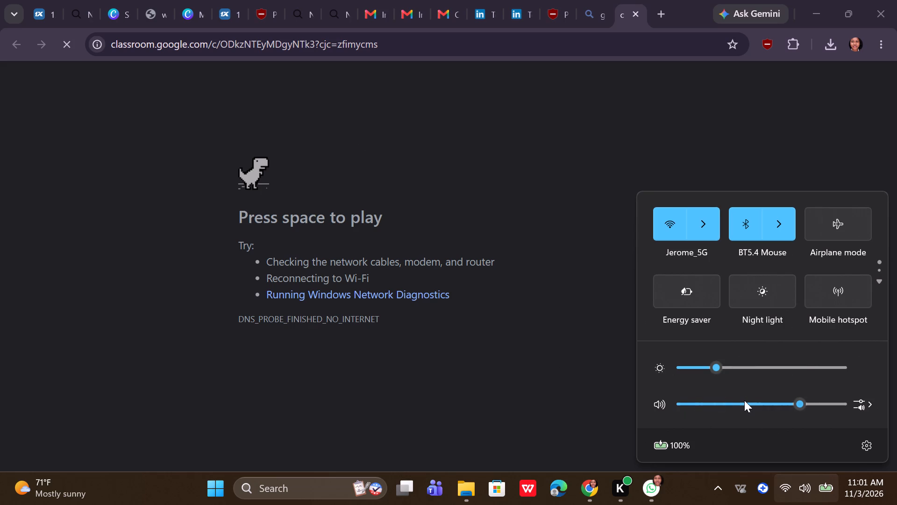
{"action": "left_click", "coordinate": [751, 399]}
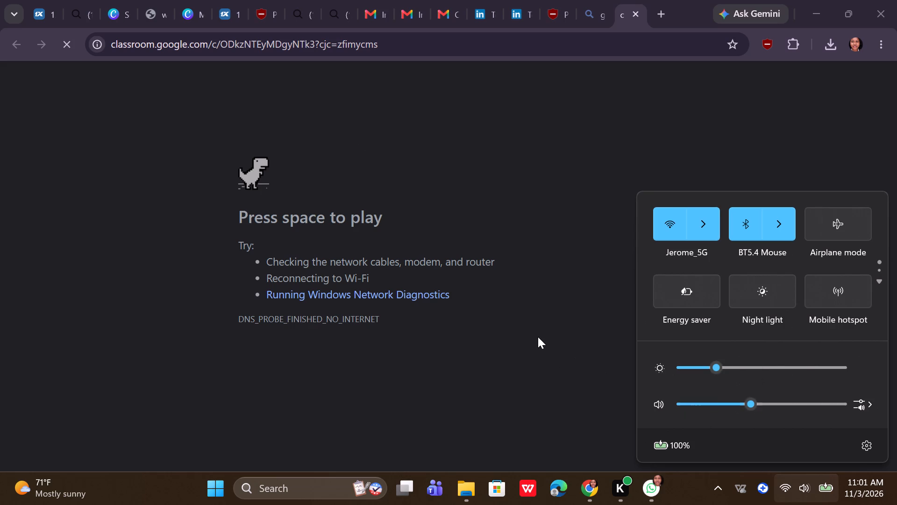